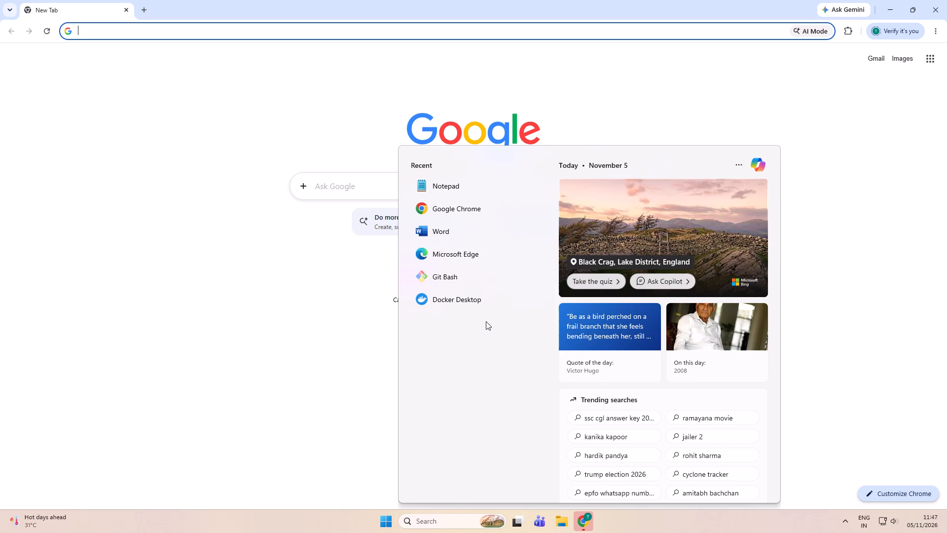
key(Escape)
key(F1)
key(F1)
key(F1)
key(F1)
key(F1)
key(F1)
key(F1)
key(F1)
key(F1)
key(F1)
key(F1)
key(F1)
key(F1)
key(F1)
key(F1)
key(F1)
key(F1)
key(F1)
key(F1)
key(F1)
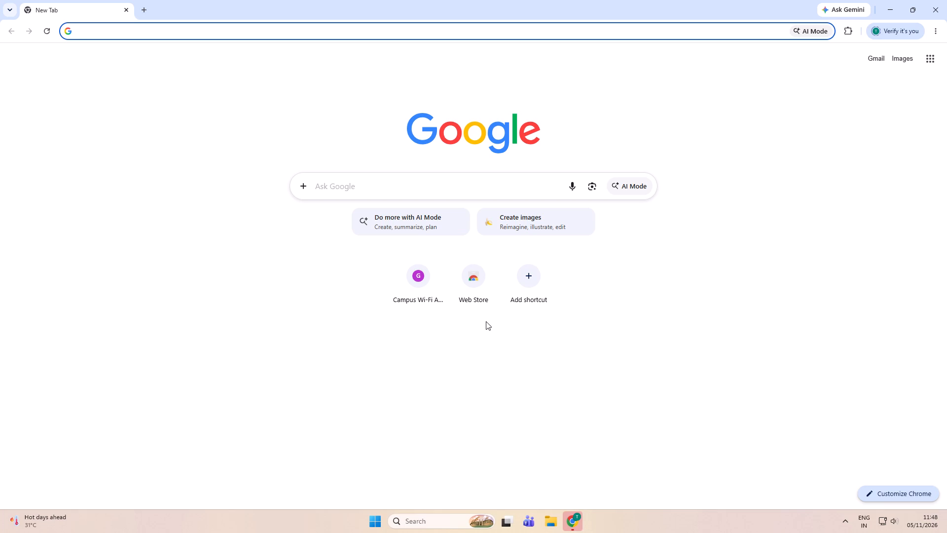
Open the shared network location \\imrdstaff2 in a File Explorer window.
key(super+r)
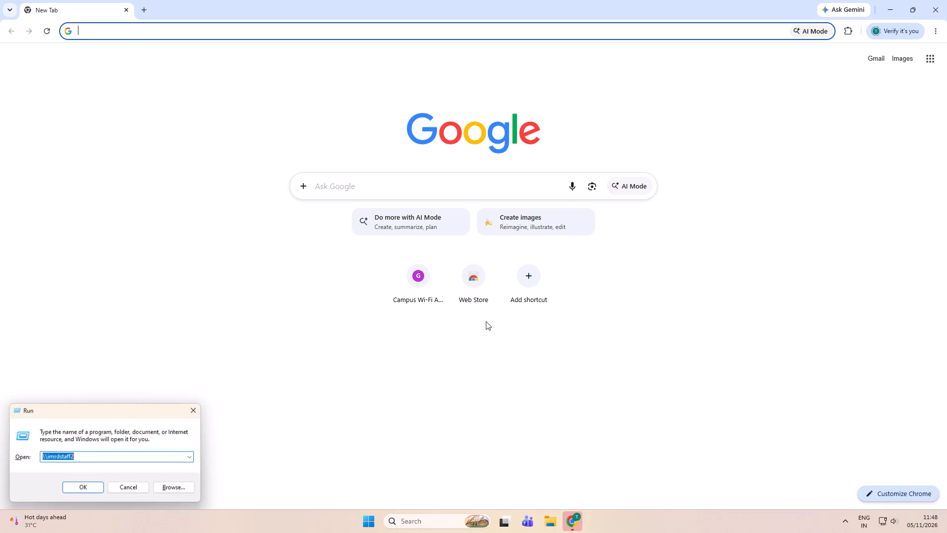
key(Return)
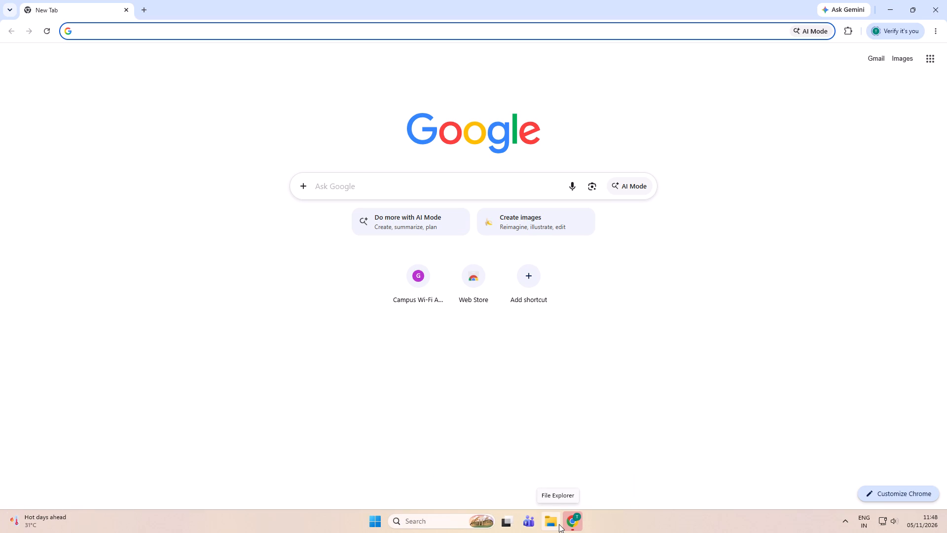
key(super+r)
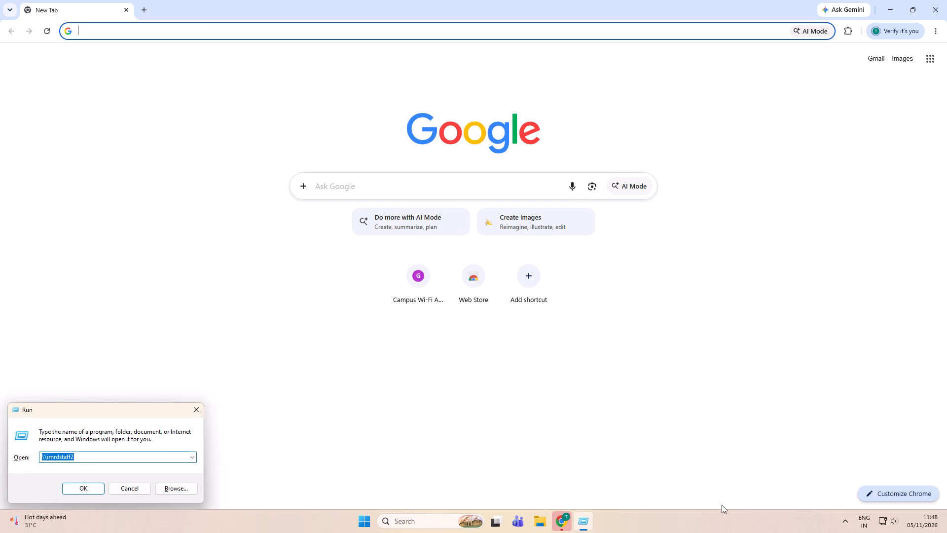
click(73, 488)
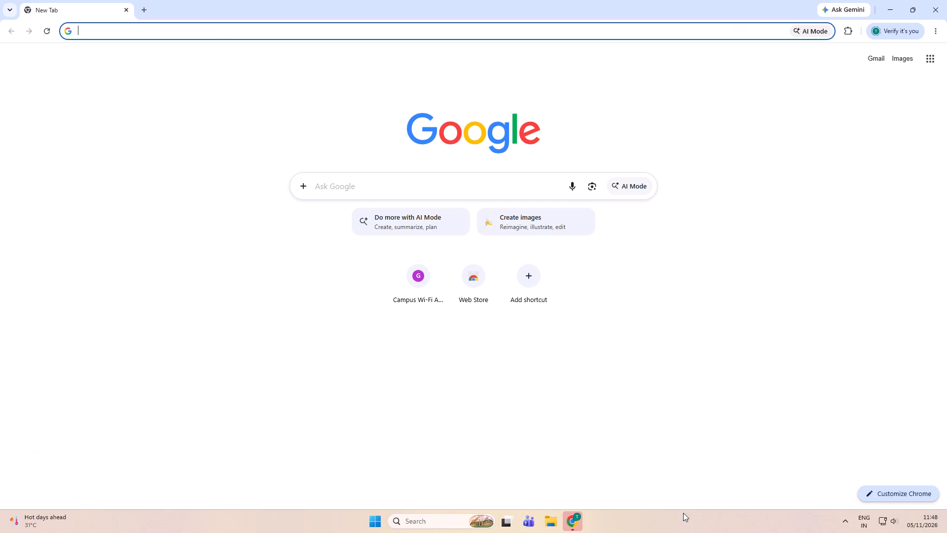
click(555, 520)
click(541, 520)
click(541, 520)
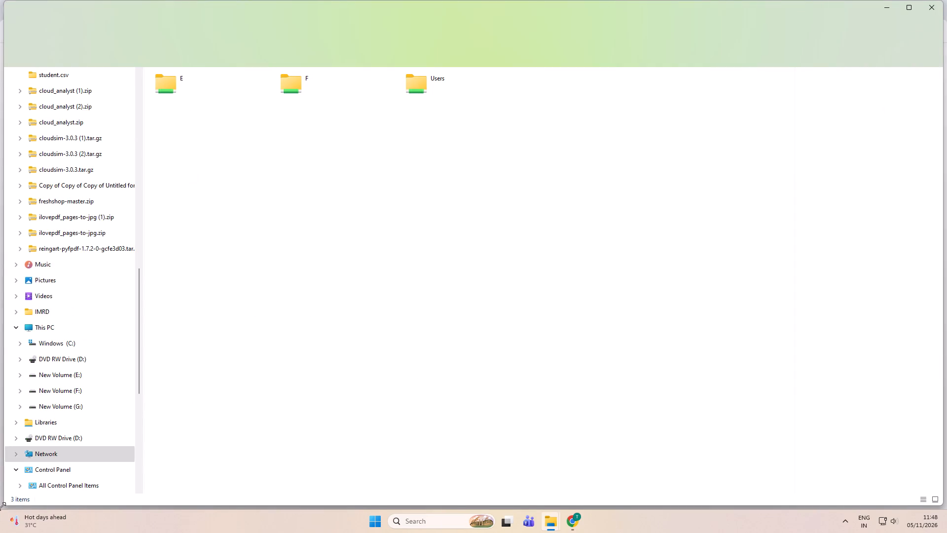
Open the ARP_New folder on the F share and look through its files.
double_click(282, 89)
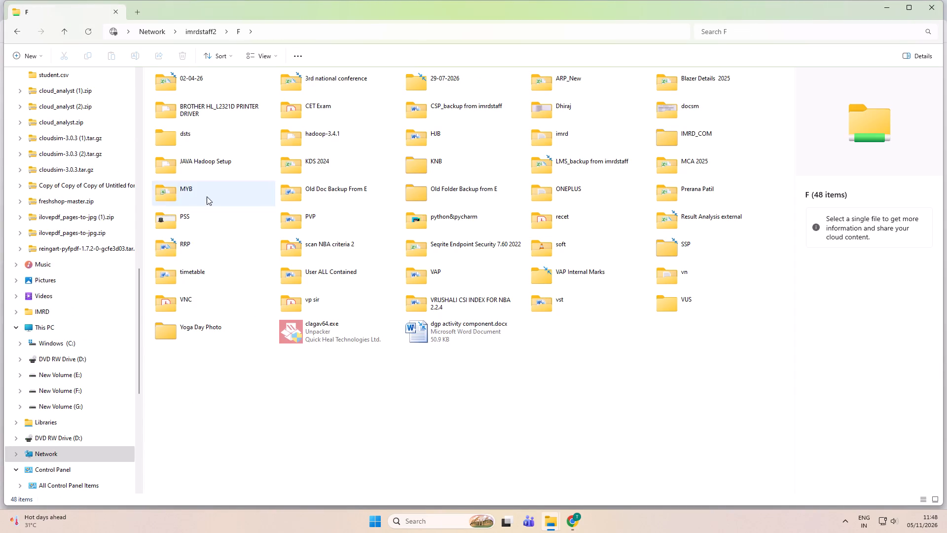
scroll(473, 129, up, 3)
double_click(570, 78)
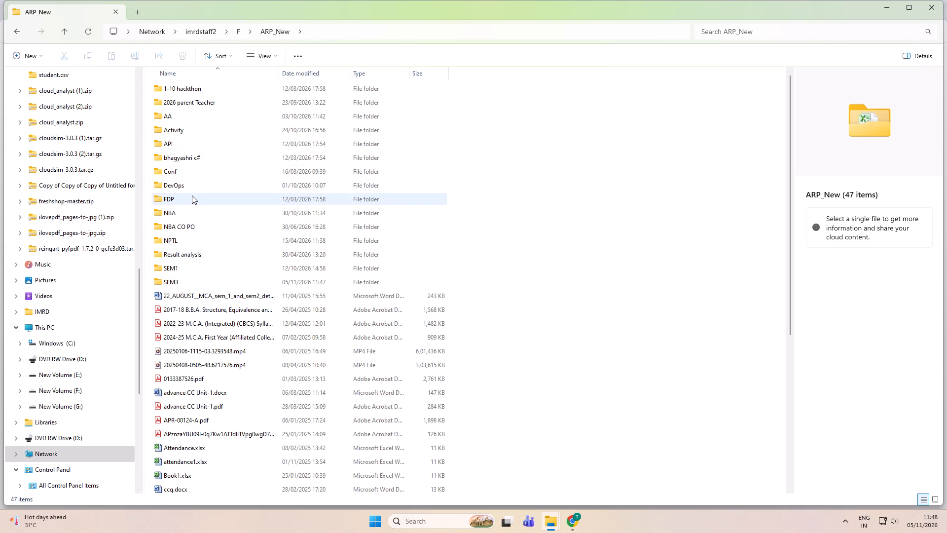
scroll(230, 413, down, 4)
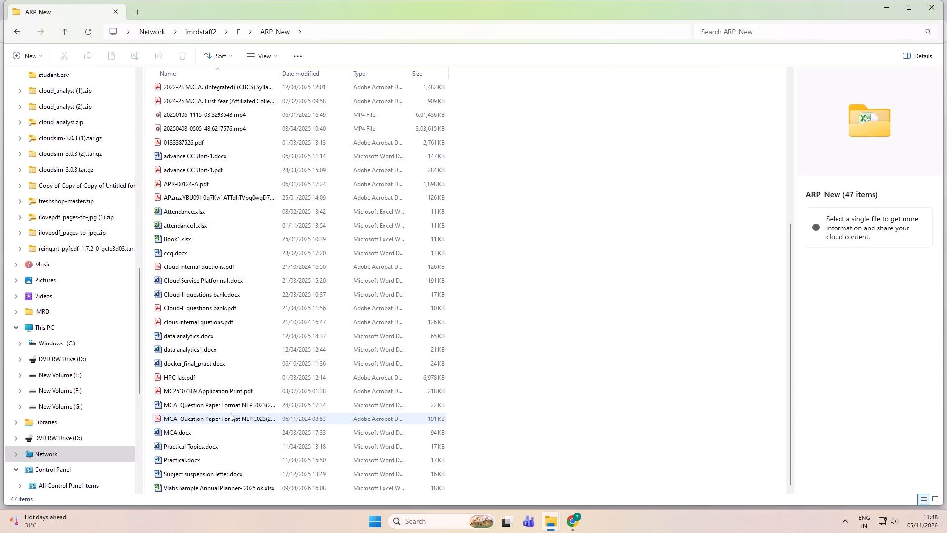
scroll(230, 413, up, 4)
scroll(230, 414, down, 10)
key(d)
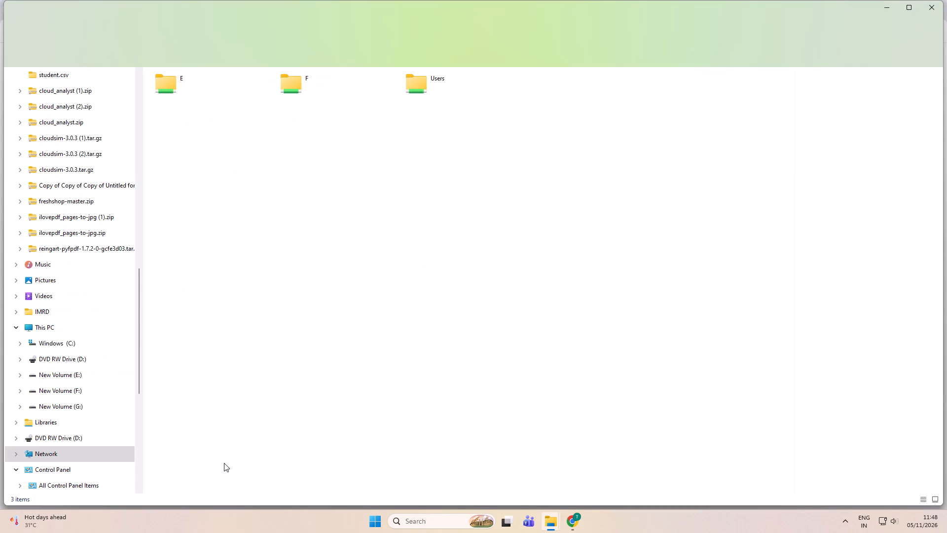
Go to the SEM3 folder inside ARP_New on the F share of imrdstaff2.
double_click(298, 74)
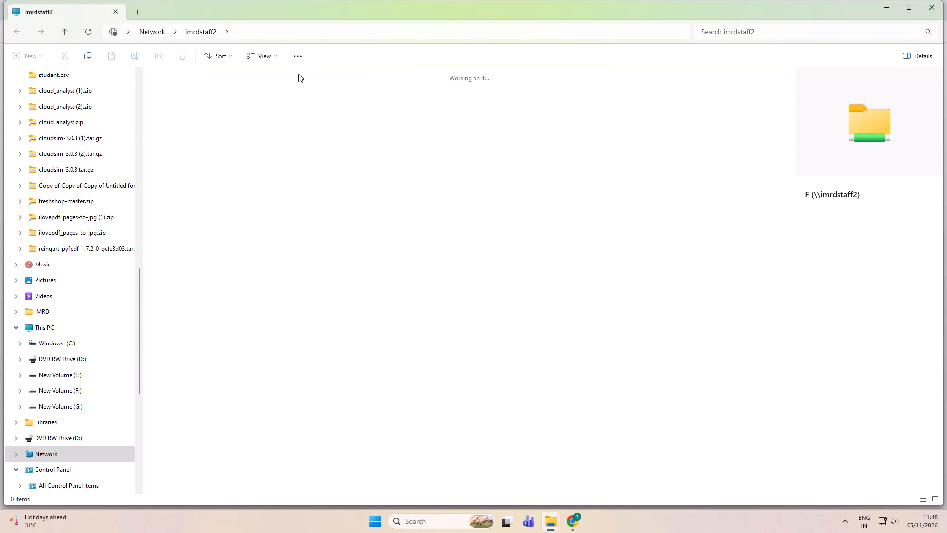
double_click(547, 86)
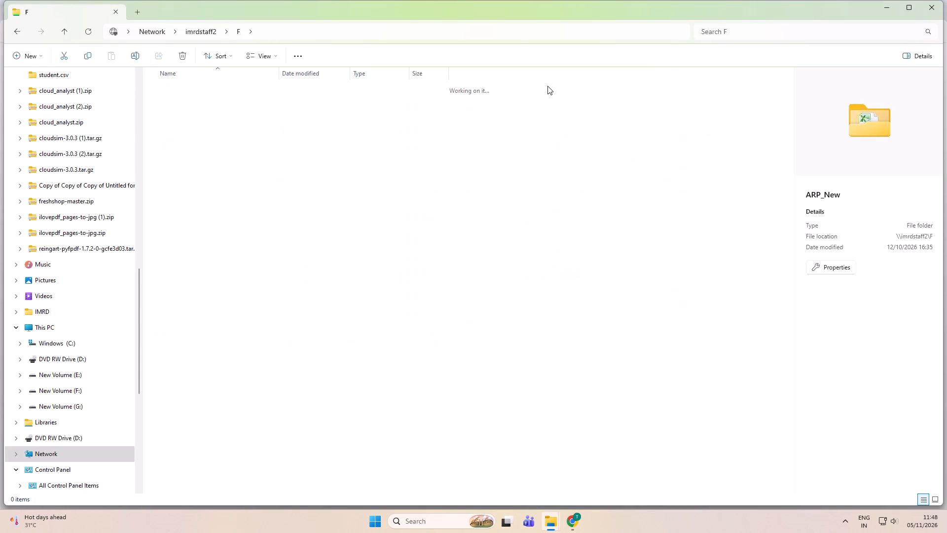
text(dd)
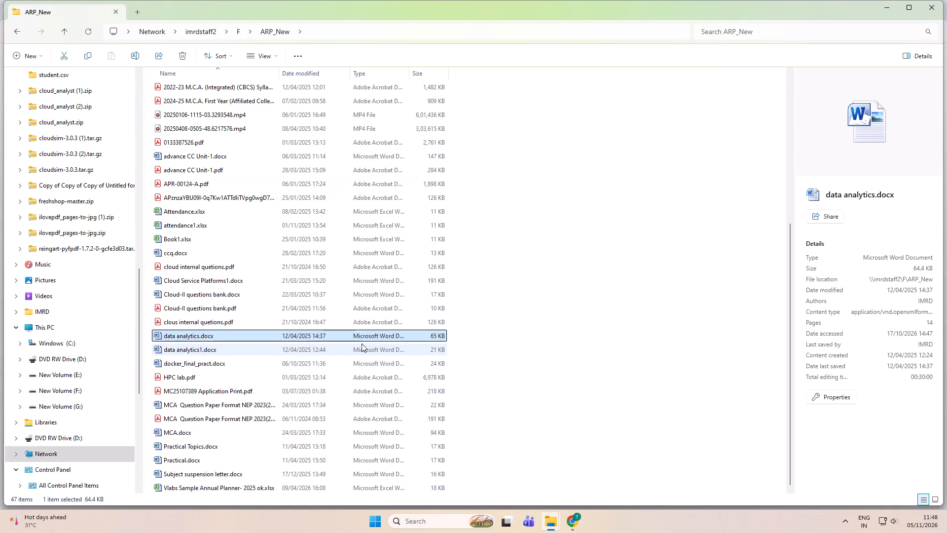
text(ddd)
key(d)
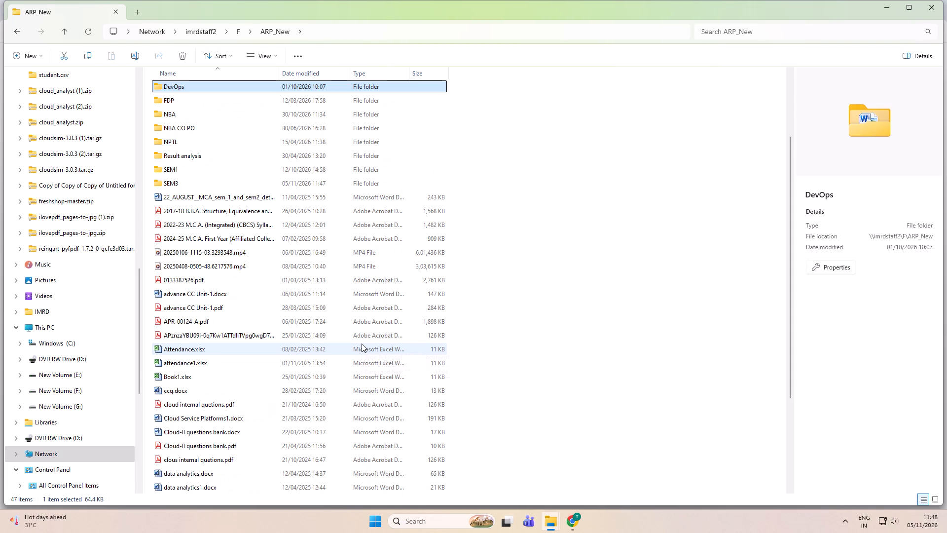
scroll(184, 93, up, 5)
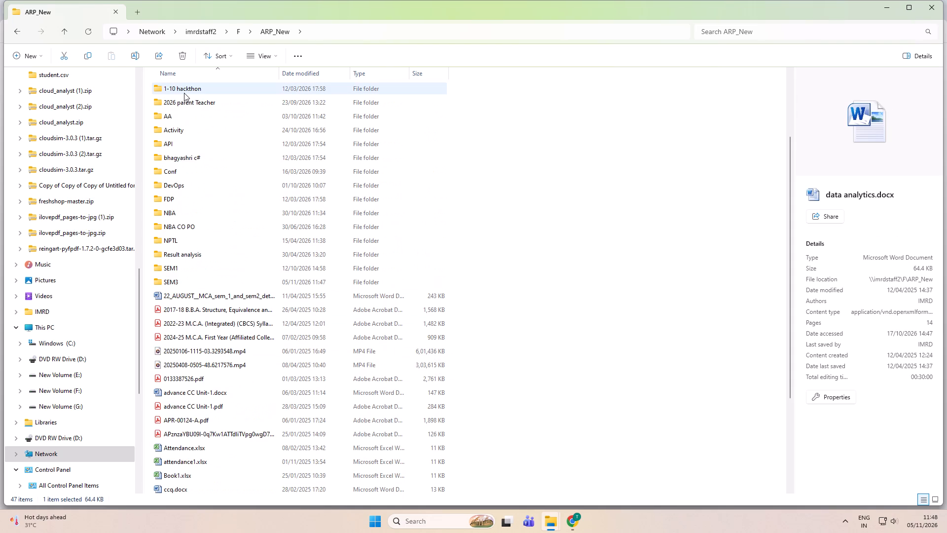
scroll(184, 93, up, 4)
double_click(190, 279)
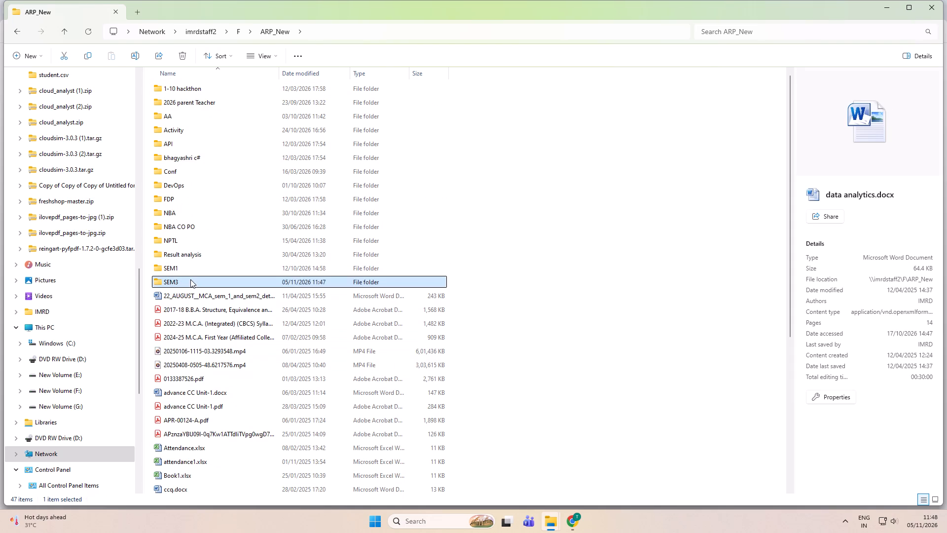
Open the devops marks.xlsx workbook from the SEM3 folder in Excel and dismiss the Office activation wizard.
scroll(238, 443, down, 4)
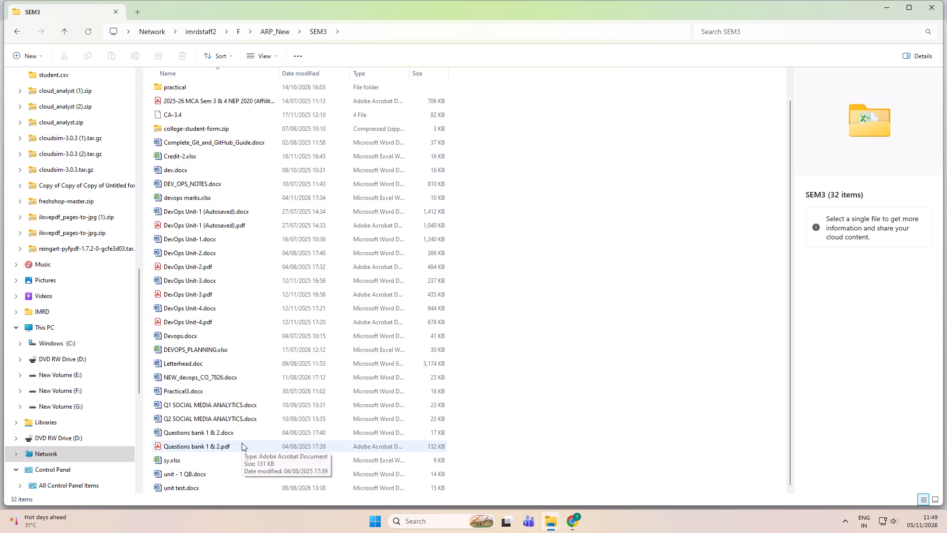
scroll(242, 443, up, 3)
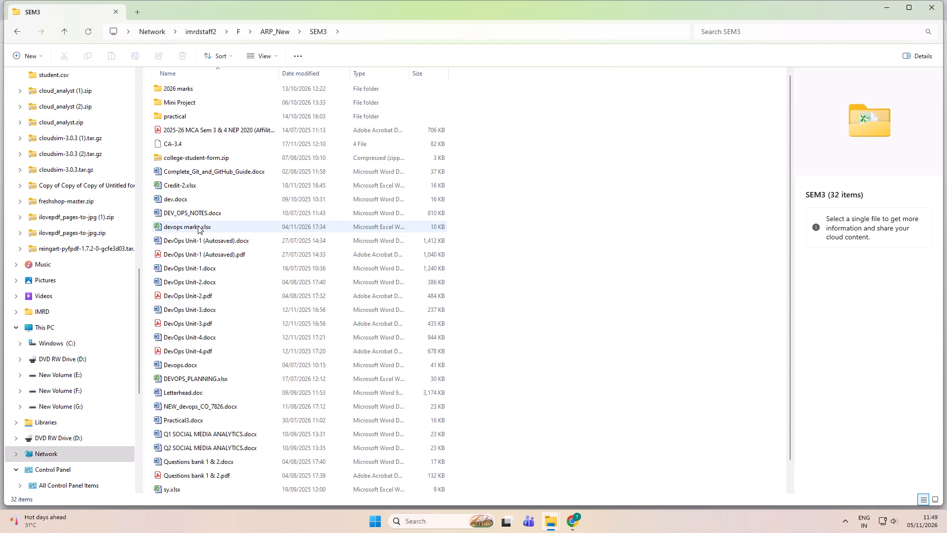
double_click(197, 224)
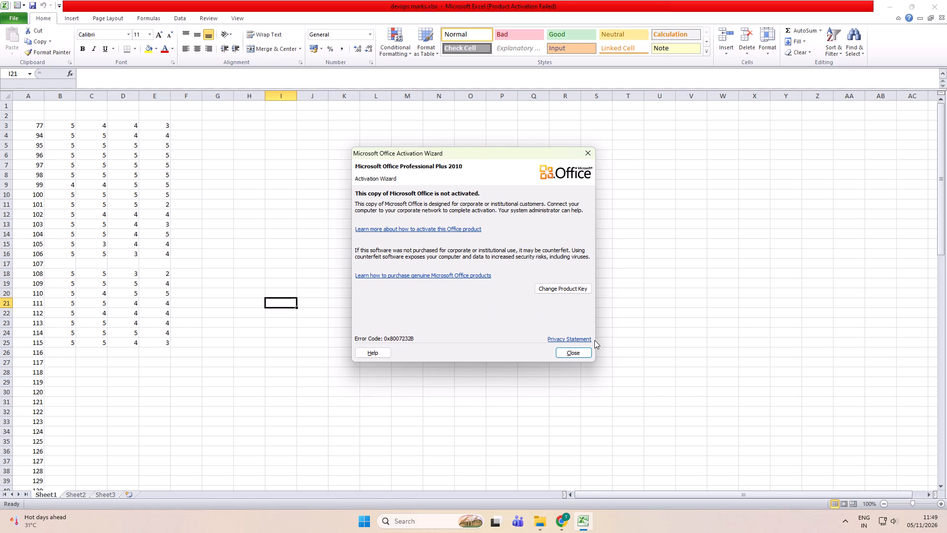
click(574, 355)
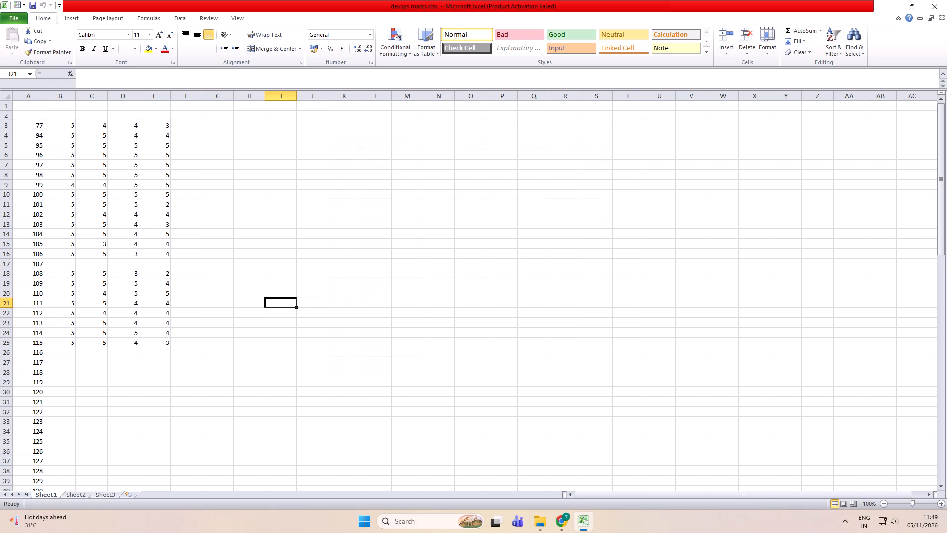
Open Windows search.
click(399, 526)
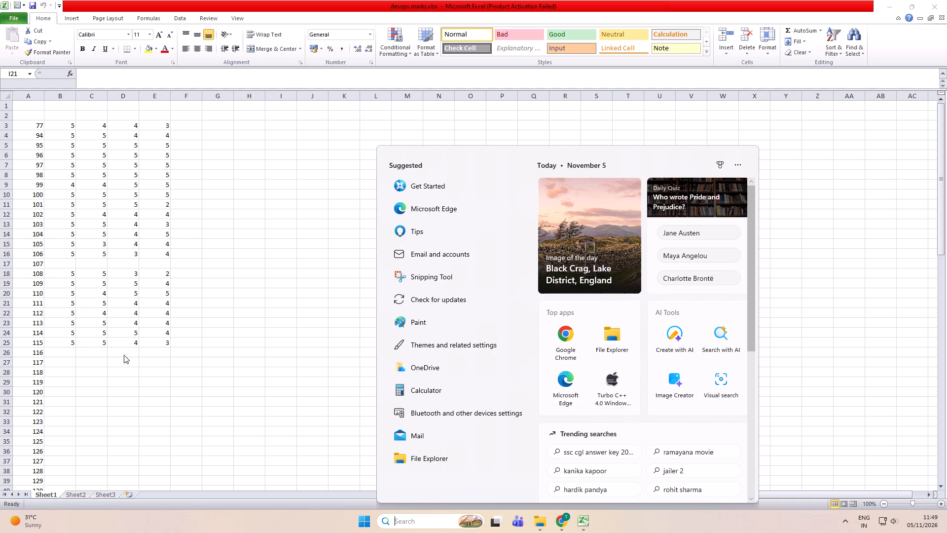
Dismiss Windows search and open the Run dialog.
click(215, 418)
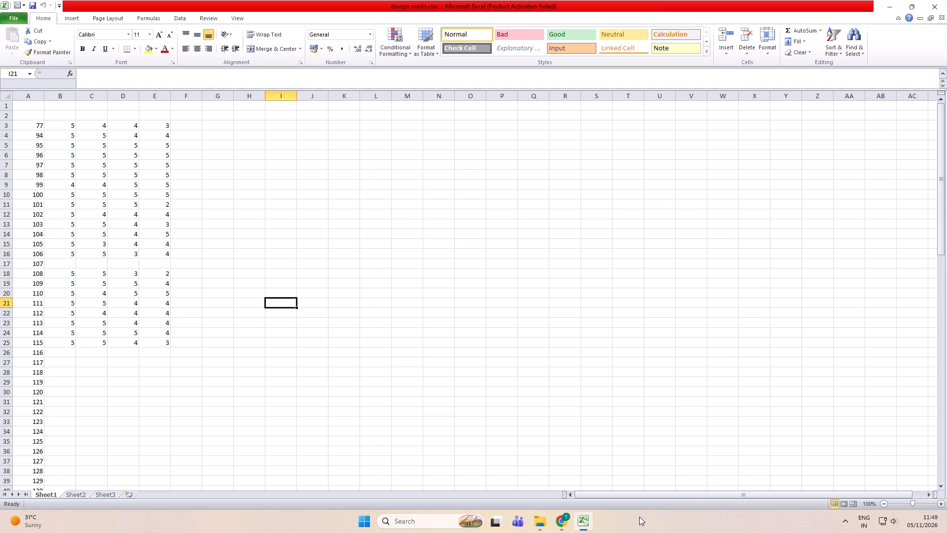
key(super+r)
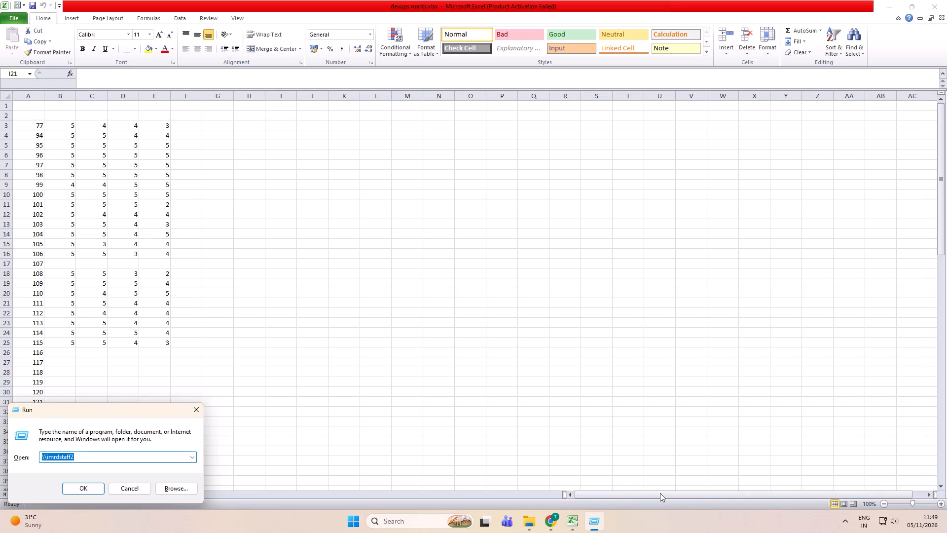
Switch to the Google Chrome window showing the new tab page.
click(548, 518)
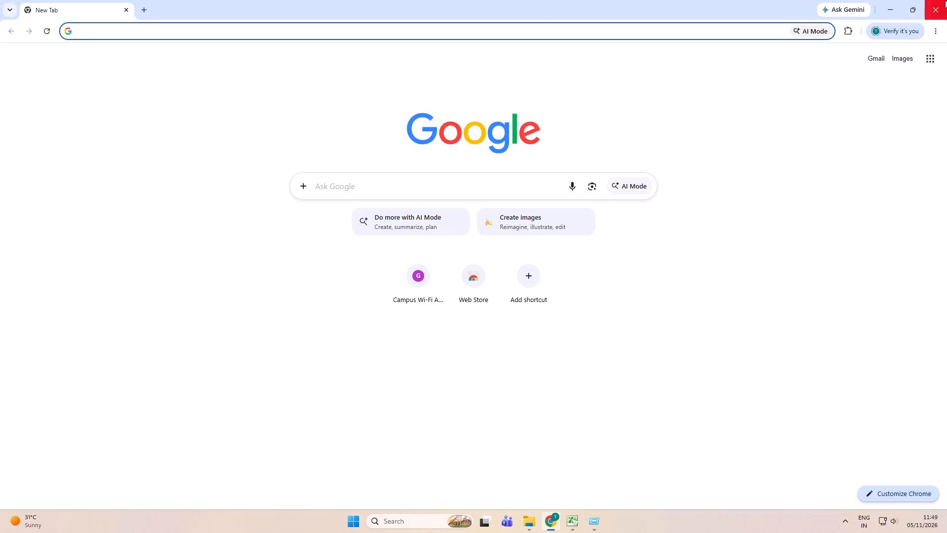
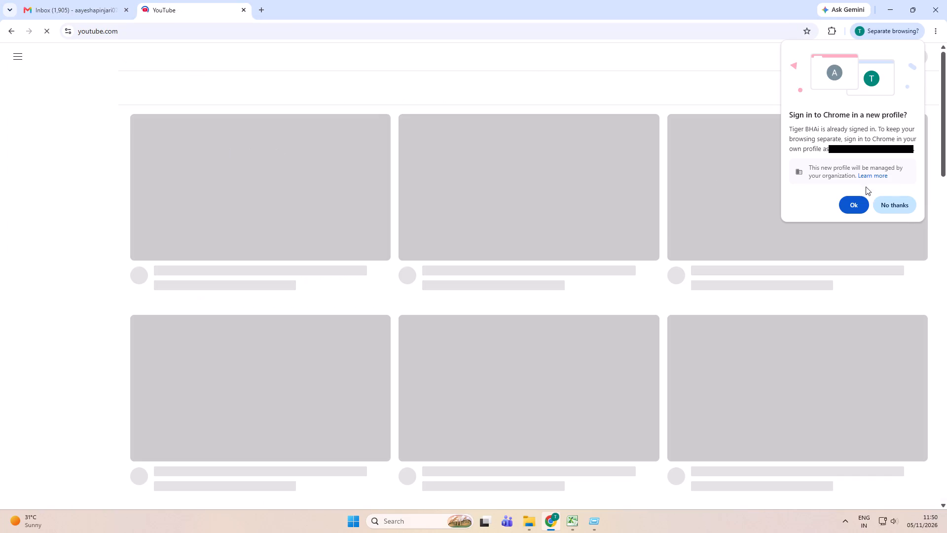
Decline signing in to Chrome in a new profile and stay on the YouTube page.
click(902, 212)
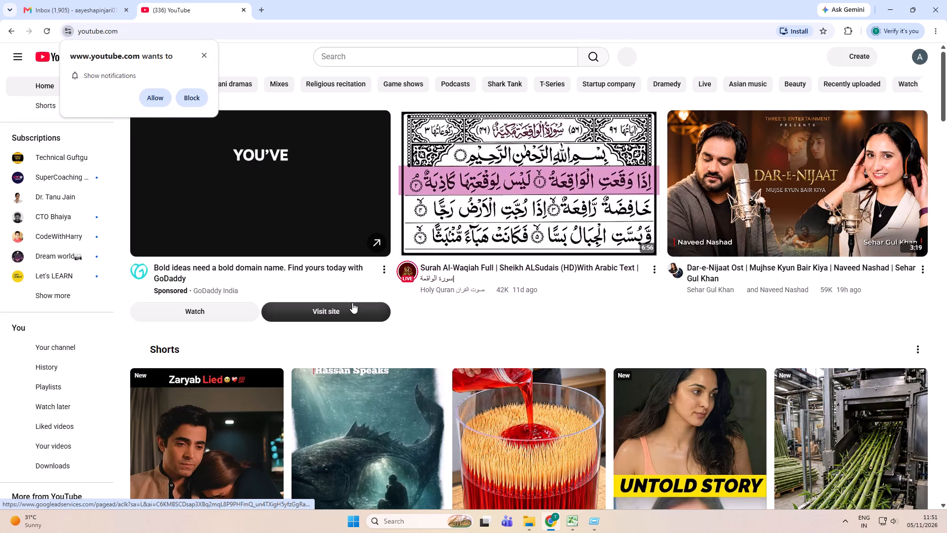
Play the Jugraafiya mix from the YouTube home feed and dismiss the site's notification request.
scroll(352, 303, down, 2)
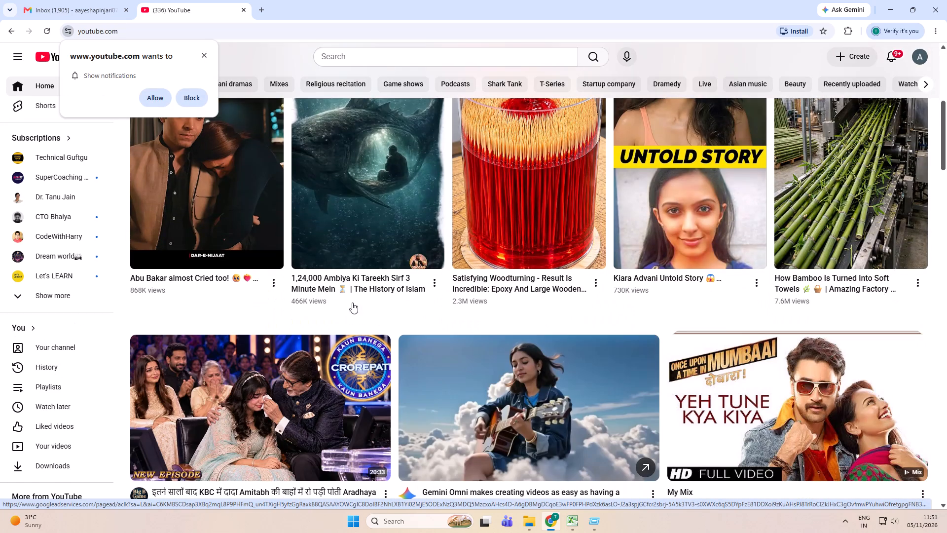
scroll(352, 303, down, 2)
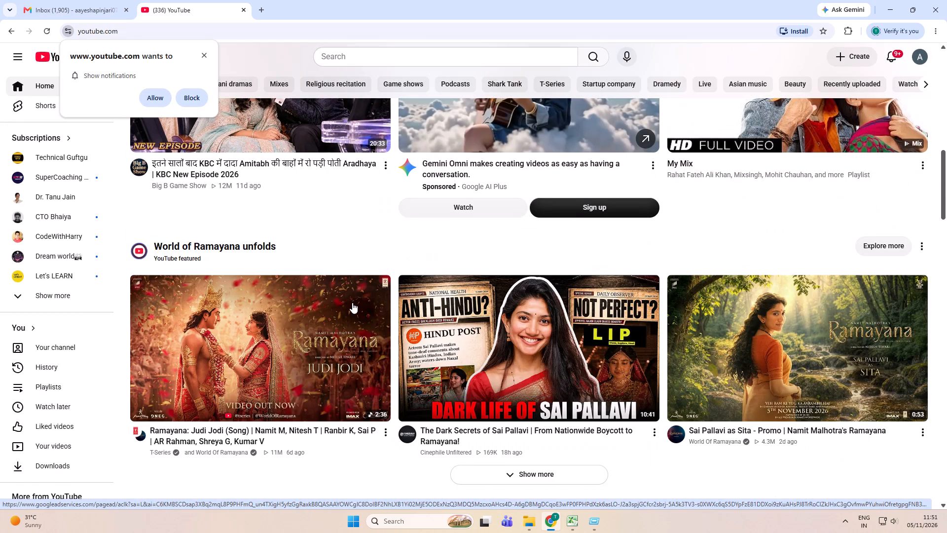
scroll(352, 303, up, 2)
scroll(352, 303, down, 2)
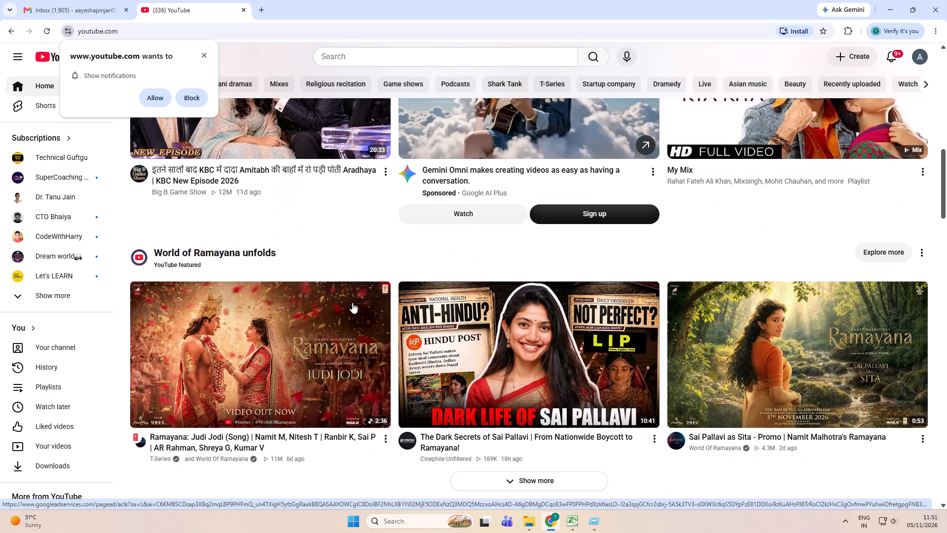
scroll(352, 303, down, 3)
scroll(352, 303, up, 2)
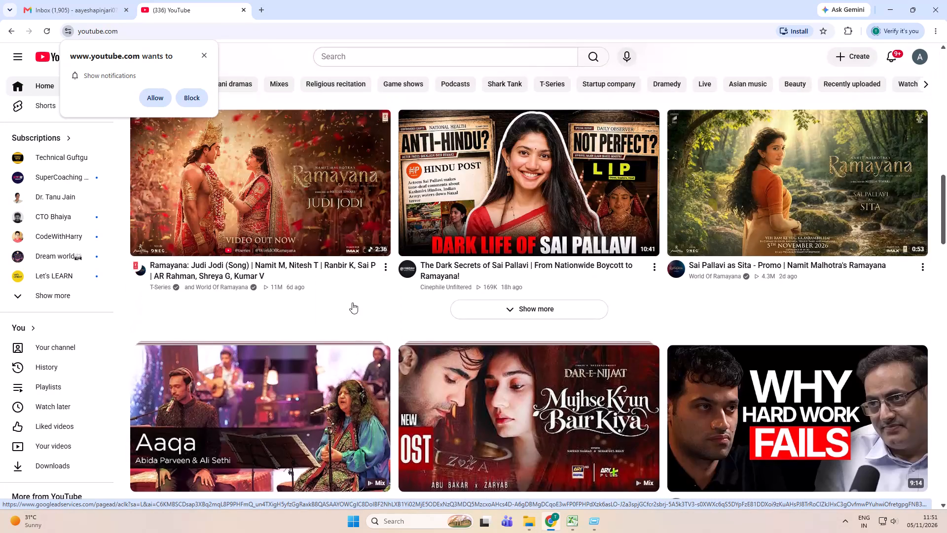
scroll(352, 303, down, 2)
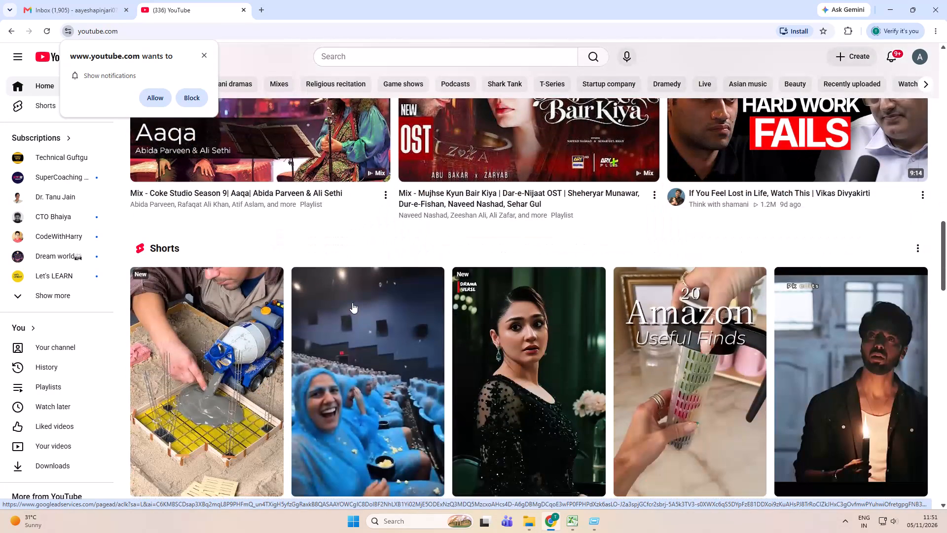
scroll(352, 303, down, 3)
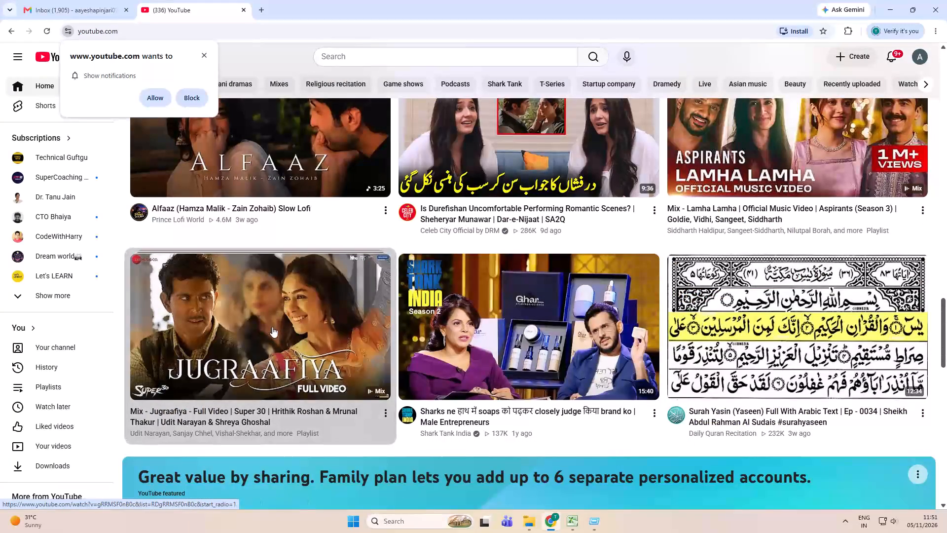
click(272, 327)
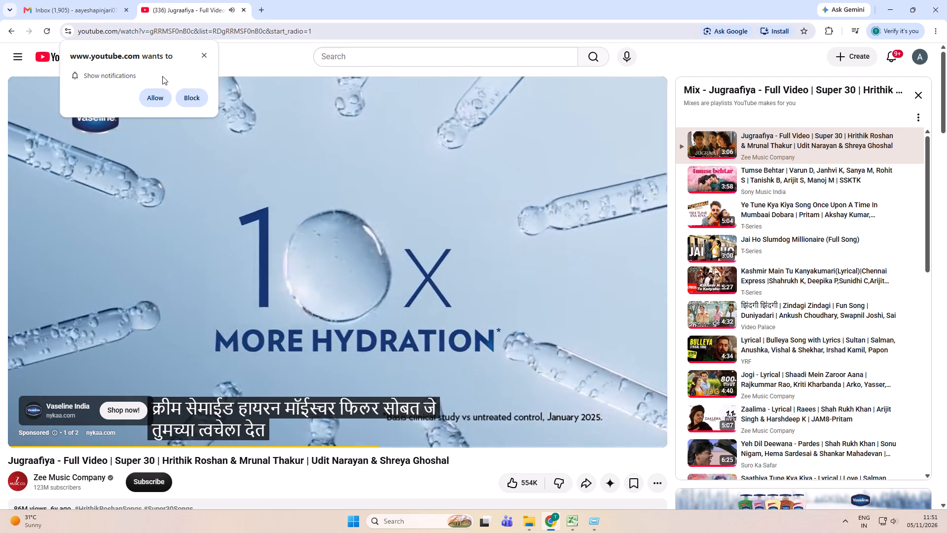
click(205, 54)
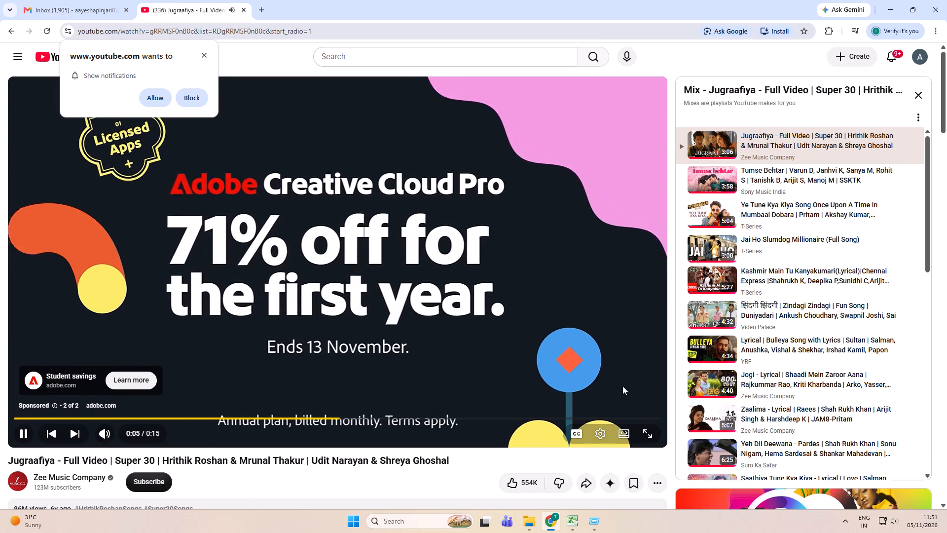
Raise the system volume to about one third of its range.
click(892, 524)
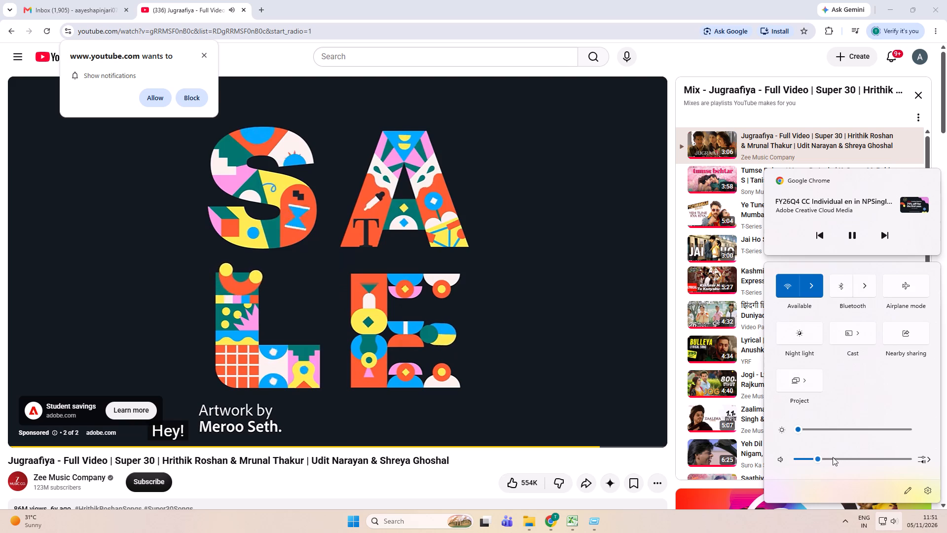
click(833, 457)
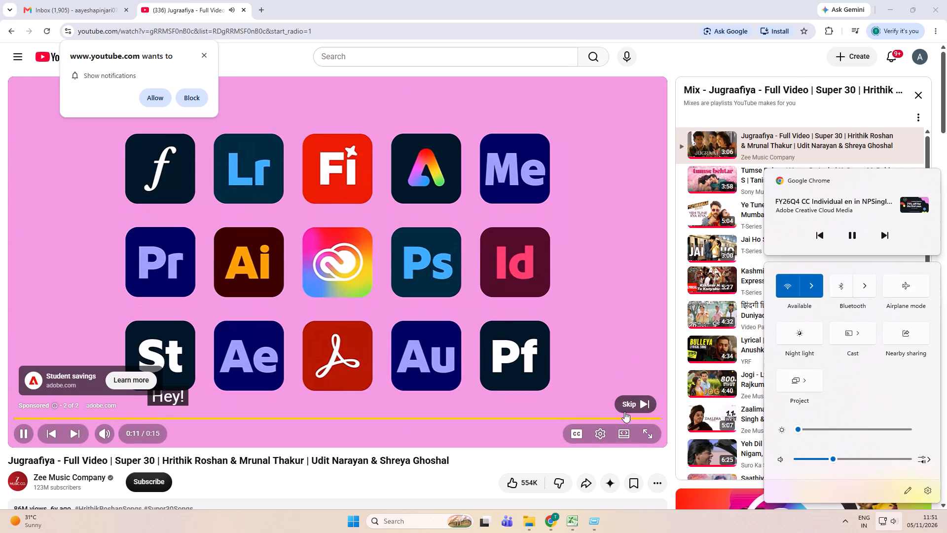
Skip the Adobe advertisement so the Jugraafiya video plays.
click(631, 408)
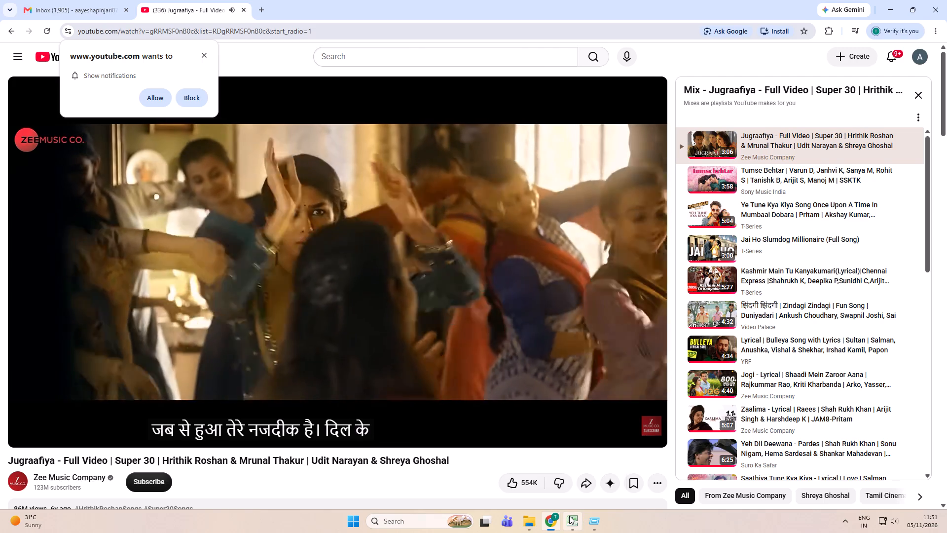
Switch to the devops marks.xlsx workbook in Excel.
click(569, 516)
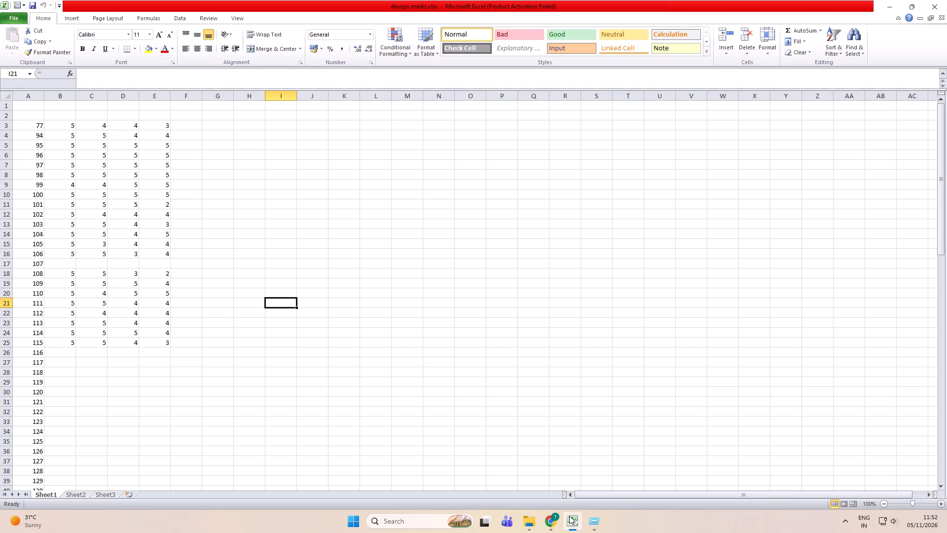
In the devops marks workbook in Excel, enter marks 5, 1, 4 and 5 in columns B to E for number 116.
click(67, 353)
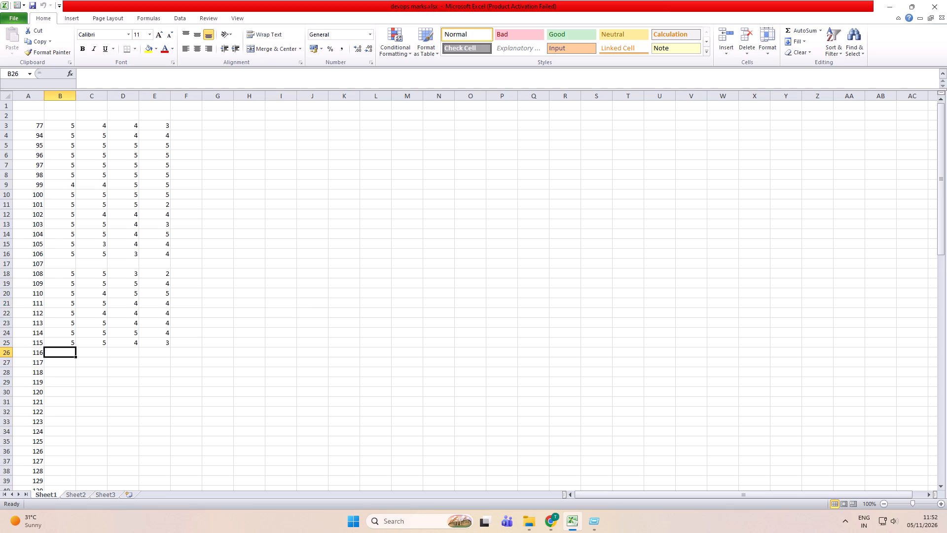
key(5)
key(Right)
key(1)
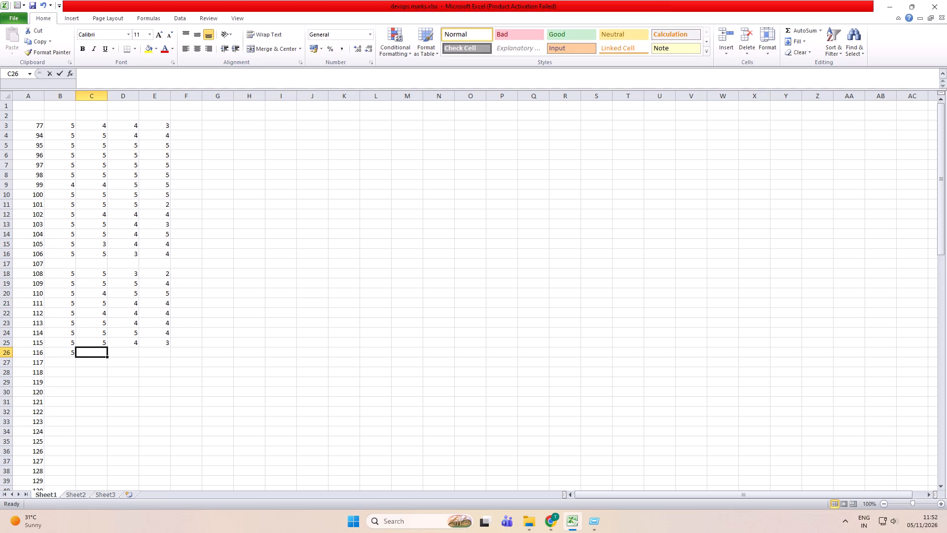
key(Right)
key(4)
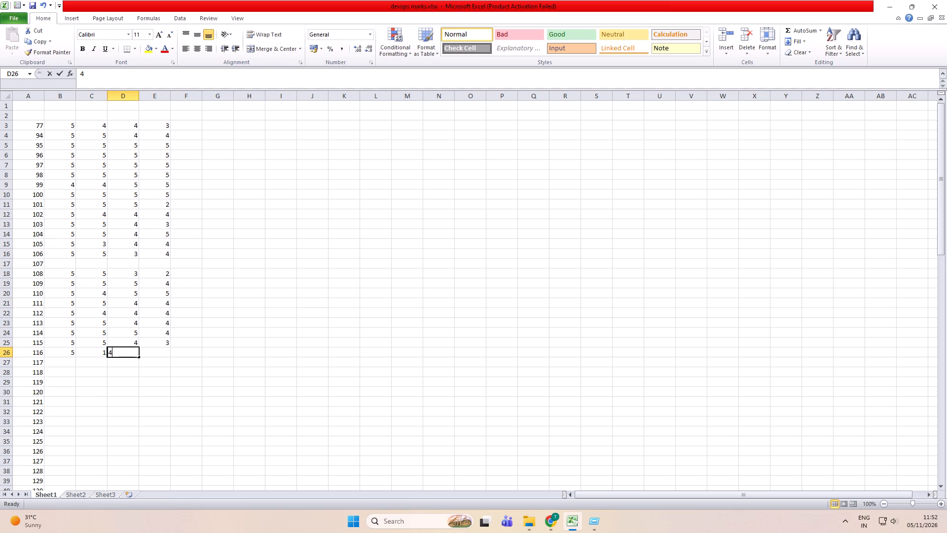
key(Right)
key(5)
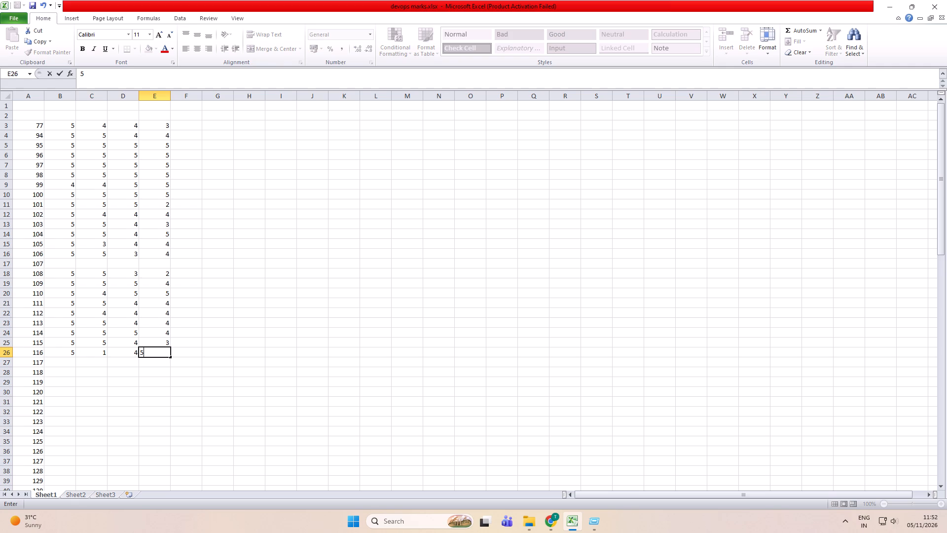
Enter marks 5, 5, 5 and 2 in columns B to E for number 117.
click(65, 364)
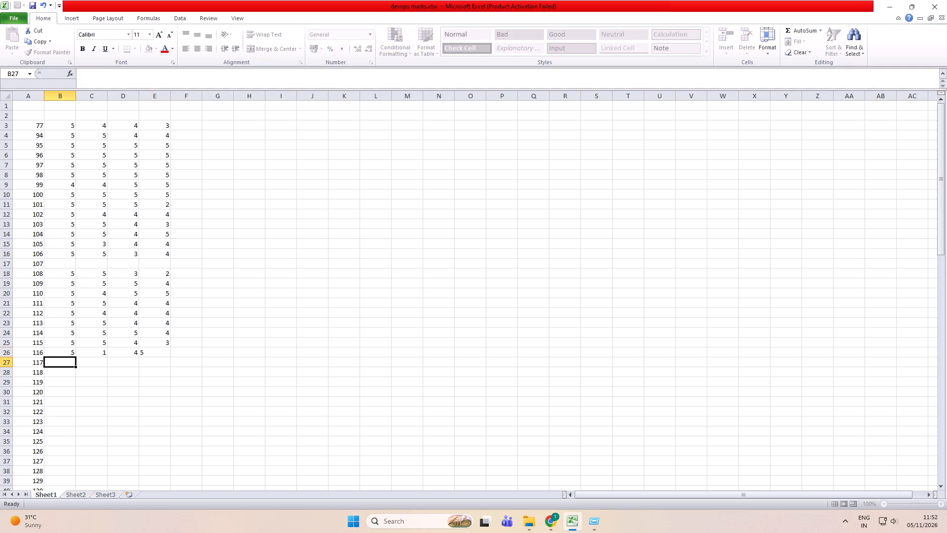
key(5)
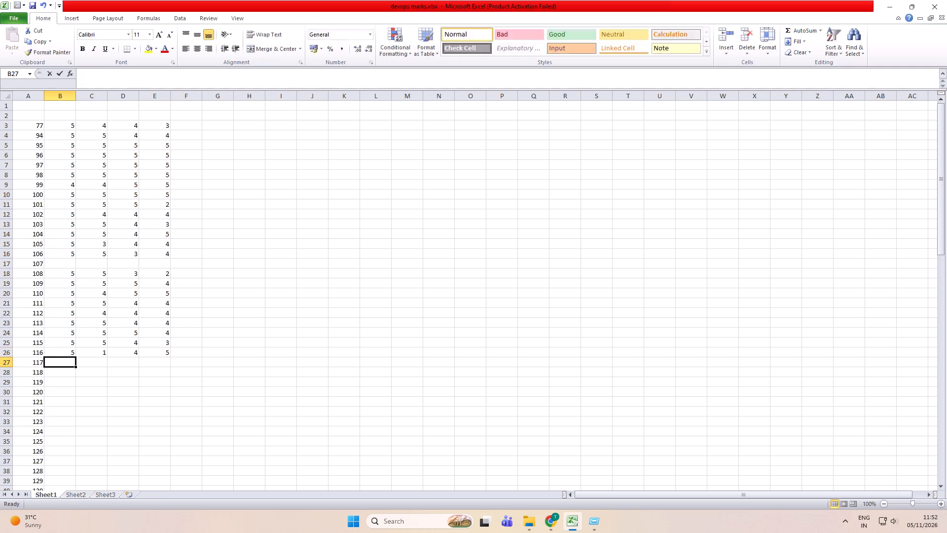
key(Right)
key(5)
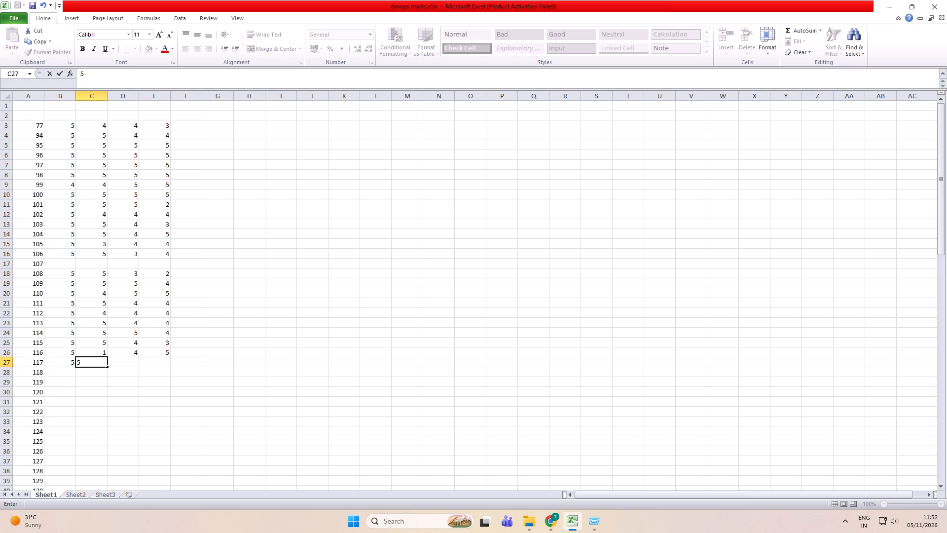
key(Right)
key(5)
key(Right)
key(2)
key(Right)
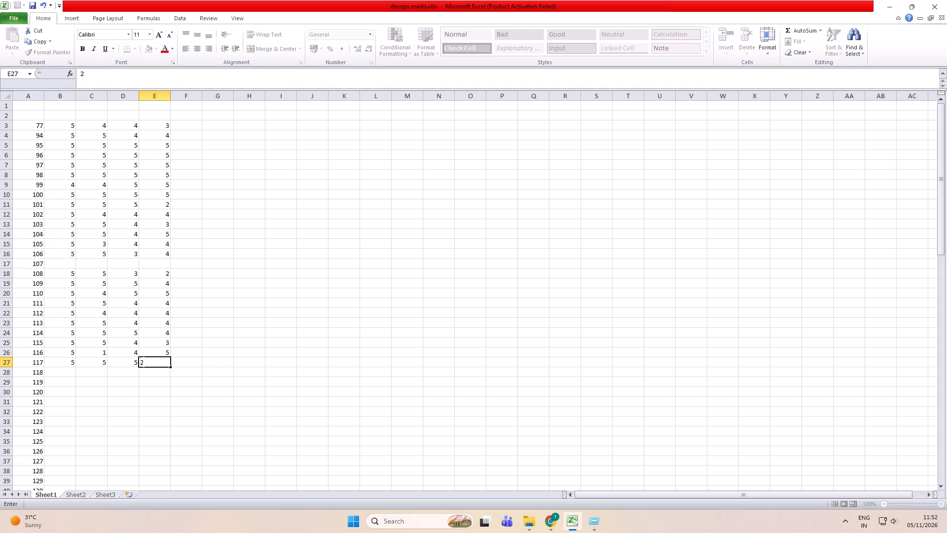
Enter marks 5, 4, 5 and 5 in columns B to E for number 118.
click(69, 369)
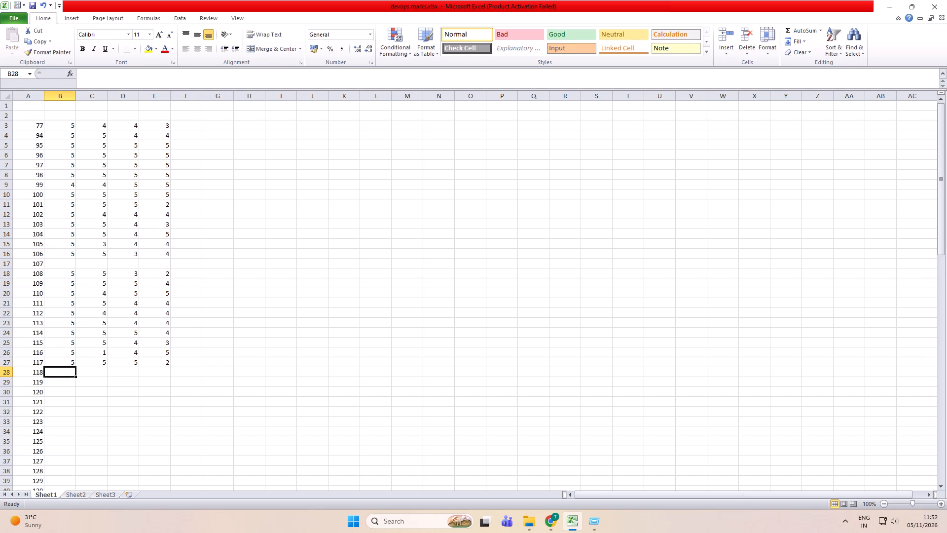
key(5)
key(Right)
key(4)
key(Right)
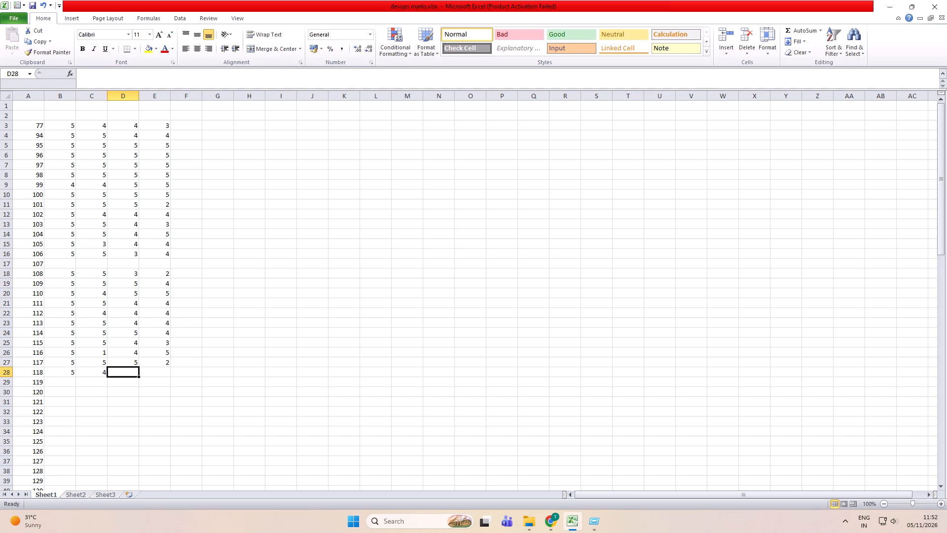
key(5)
key(Right)
key(5)
key(Right)
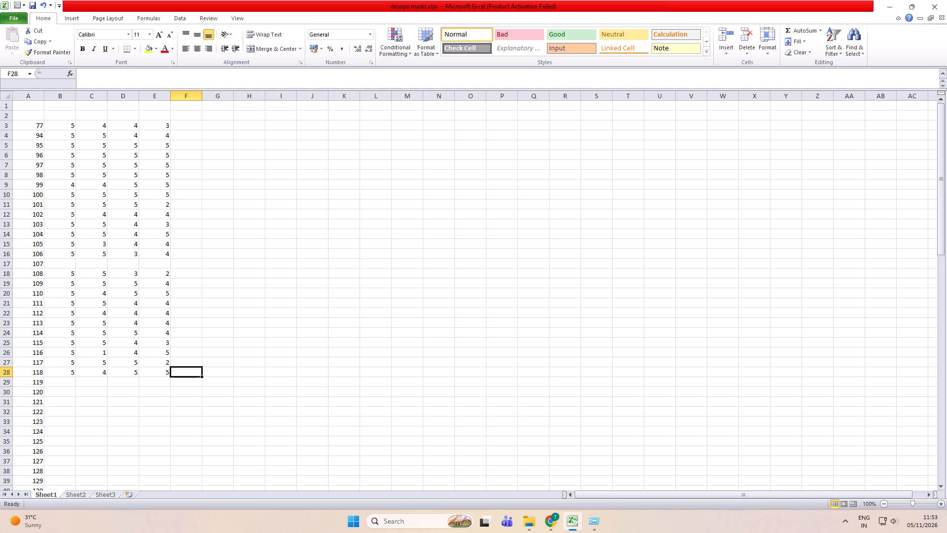
Move the four marks in B28:E28 from number 118 to number 120, starting at cell B30.
click(68, 369)
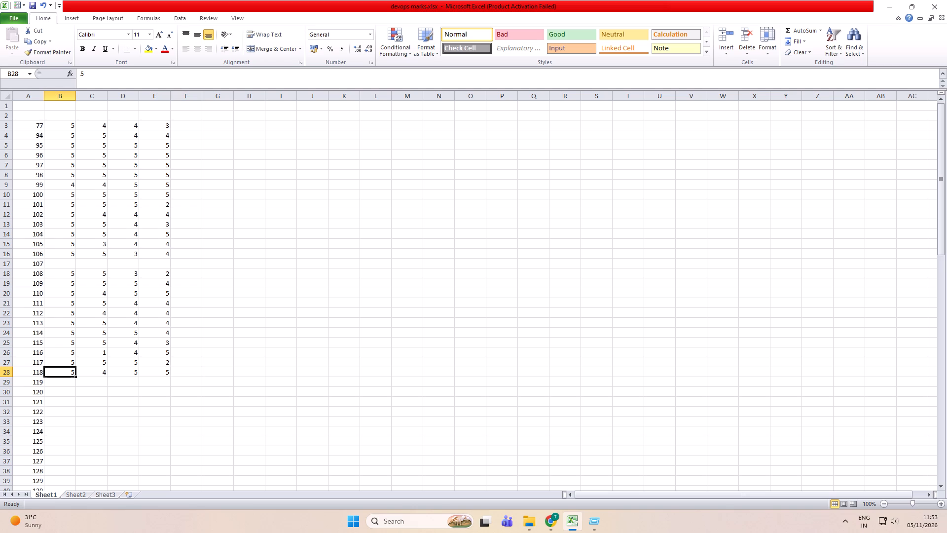
drag(66, 372, 148, 372)
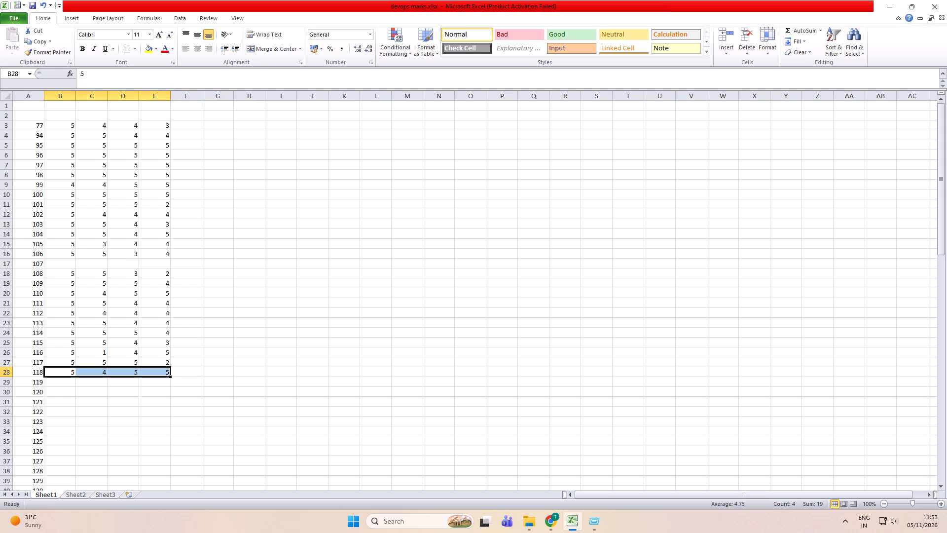
key(ctrl+x)
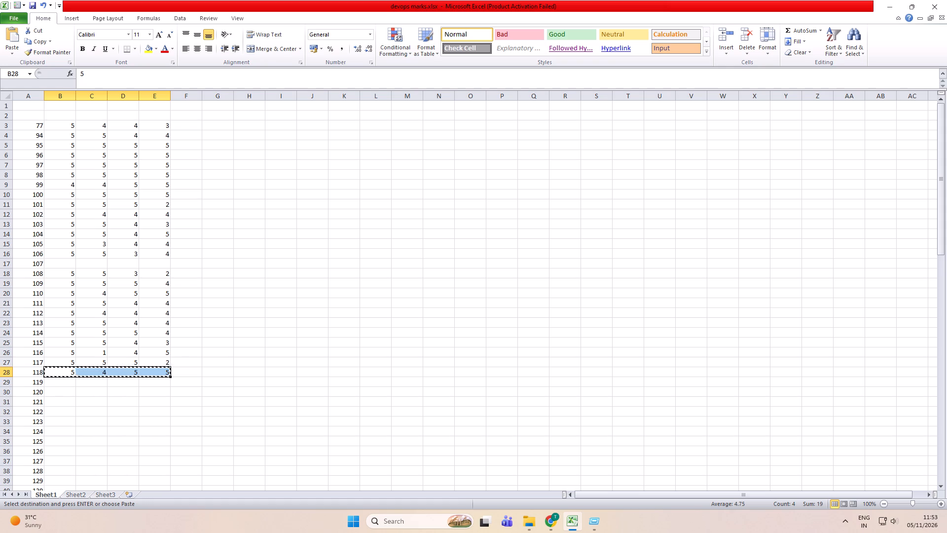
key(ctrl+x)
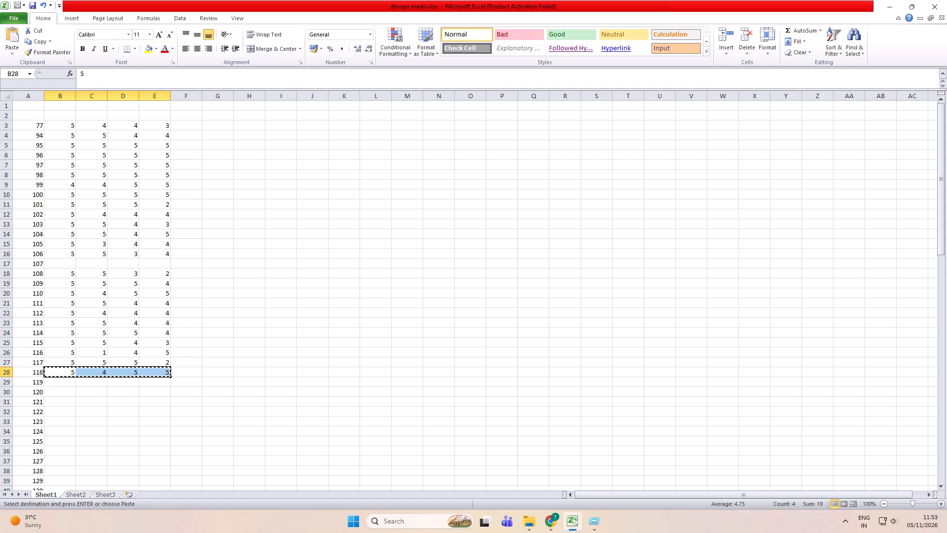
click(64, 391)
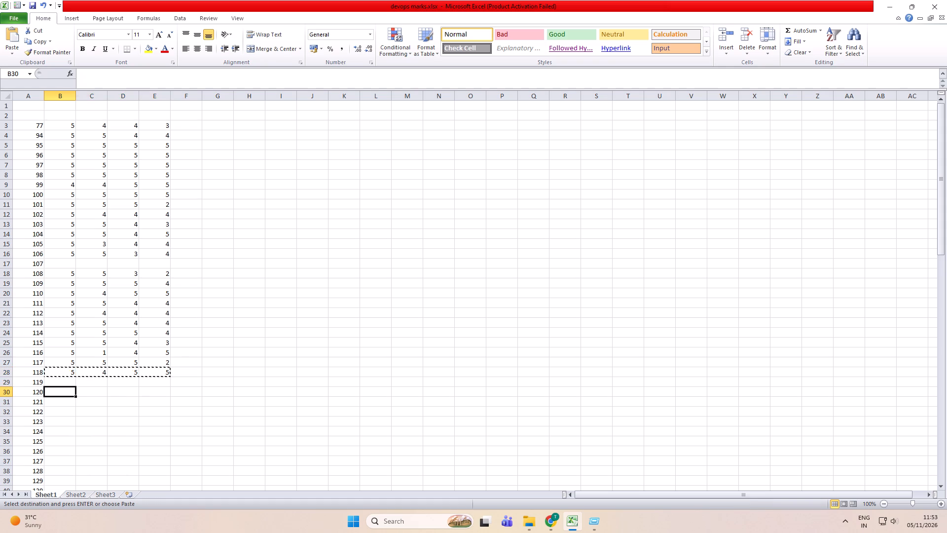
key(ctrl+v)
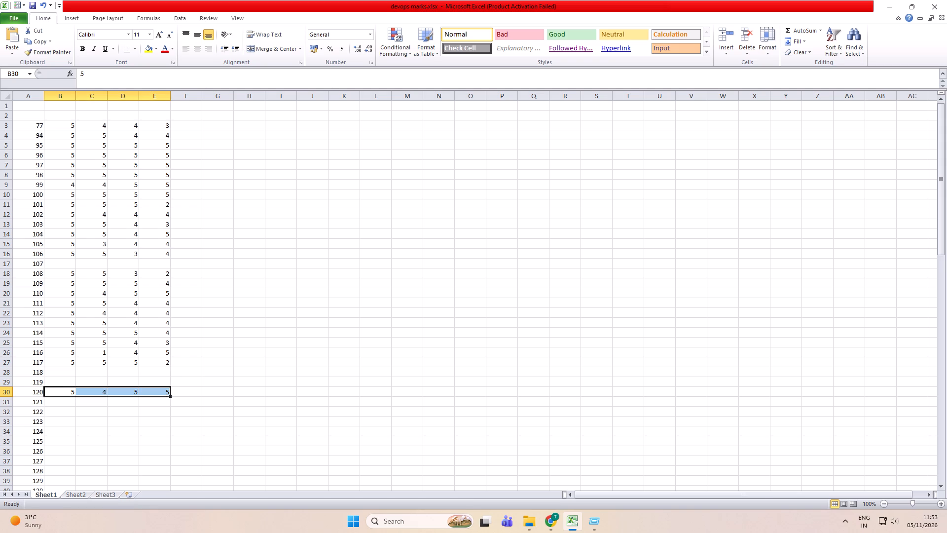
Enter marks 5, 5, 5 and 2 in columns B to E for number 121.
click(55, 401)
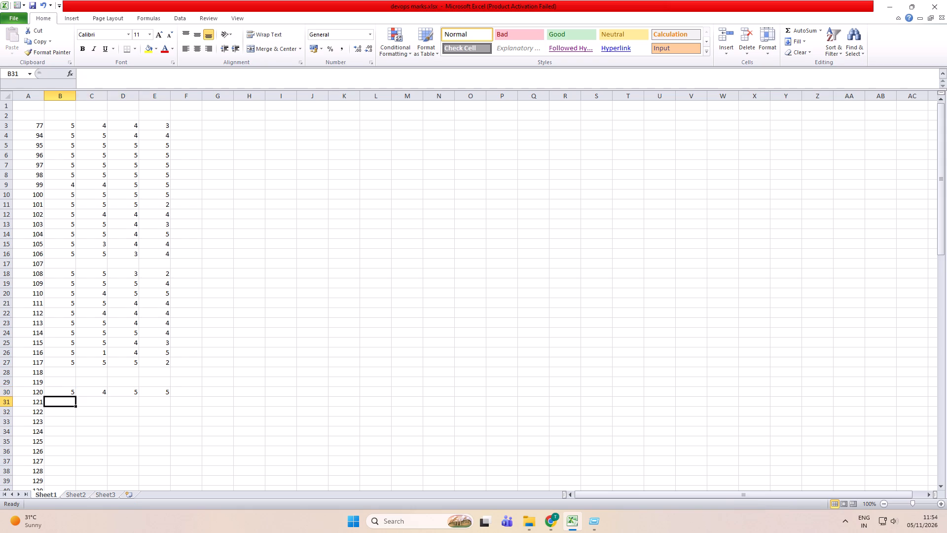
key(5)
key(Right)
key(5)
key(Right)
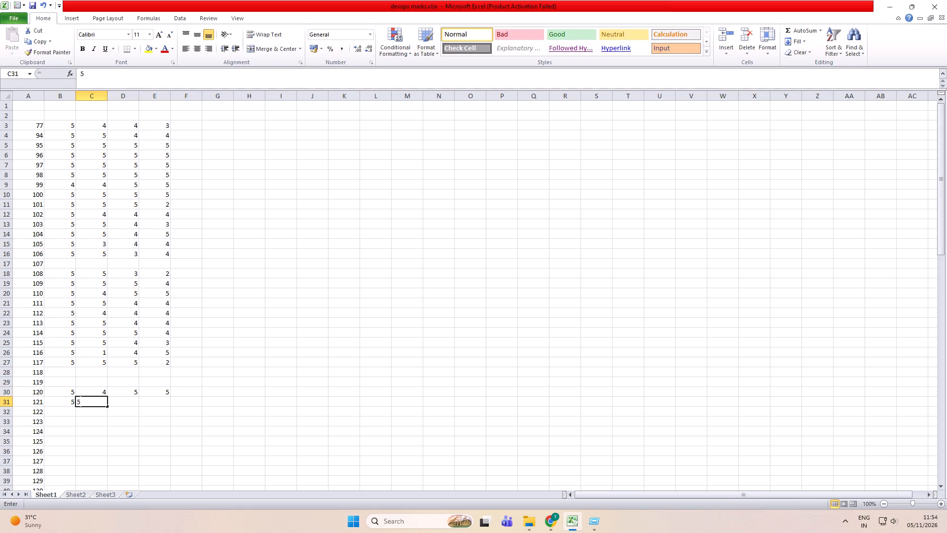
key(5)
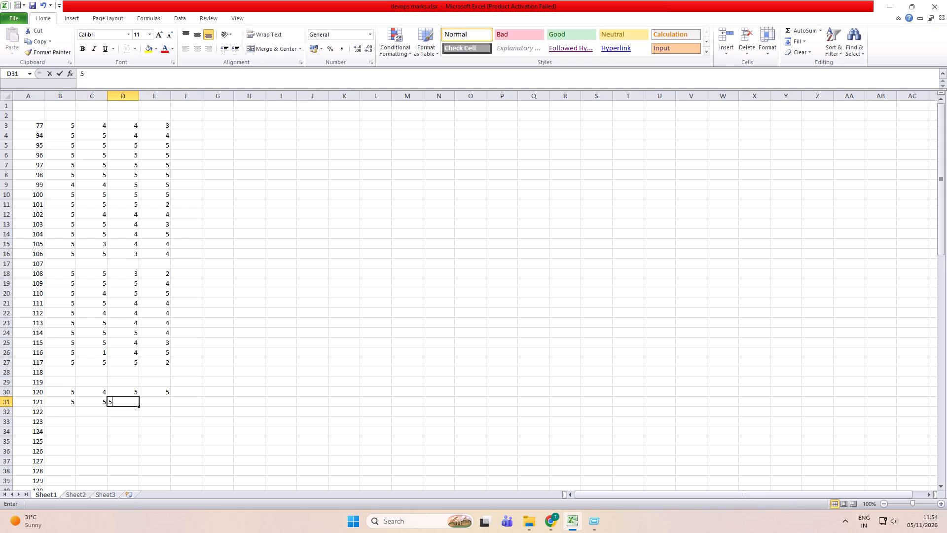
key(Right)
key(2)
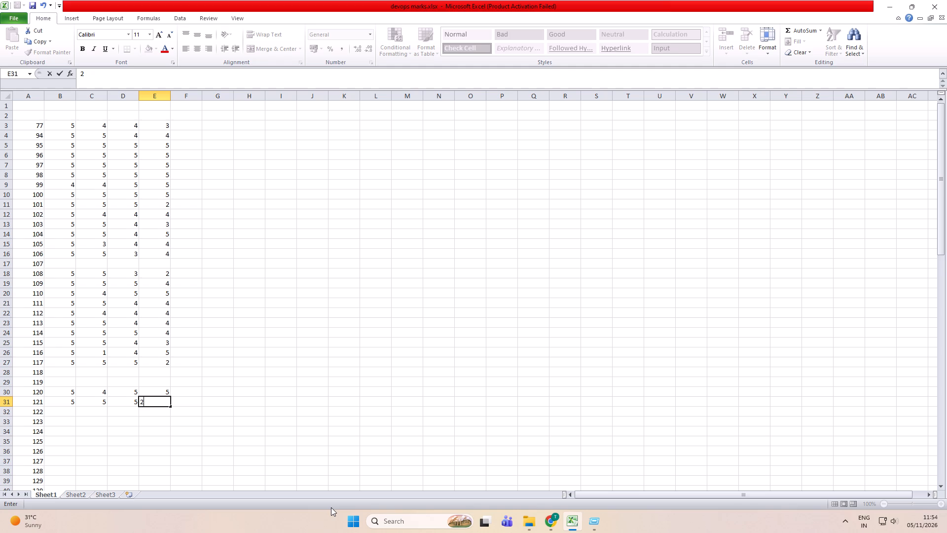
Enter marks 5, 5, 4 and 3 in columns B to E for number 122.
click(72, 412)
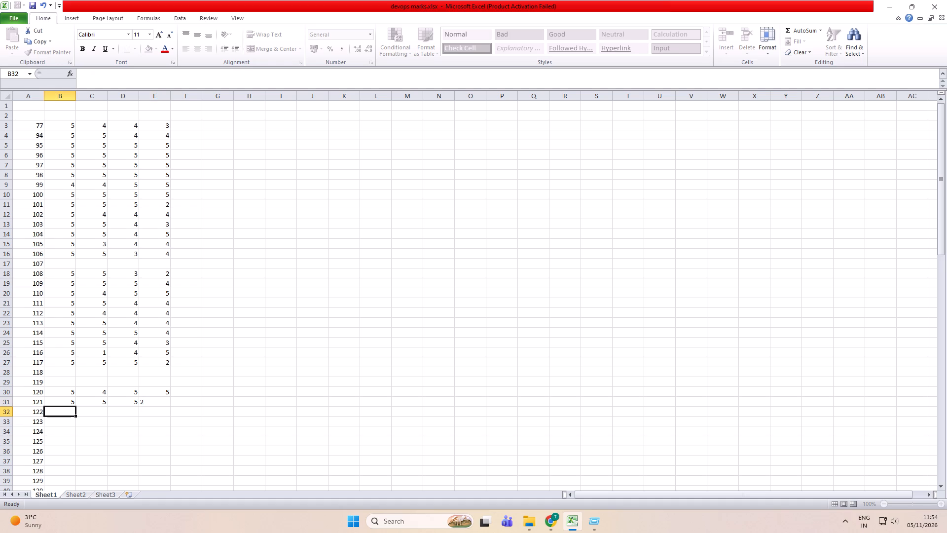
key(5)
key(Right)
key(5)
key(Right)
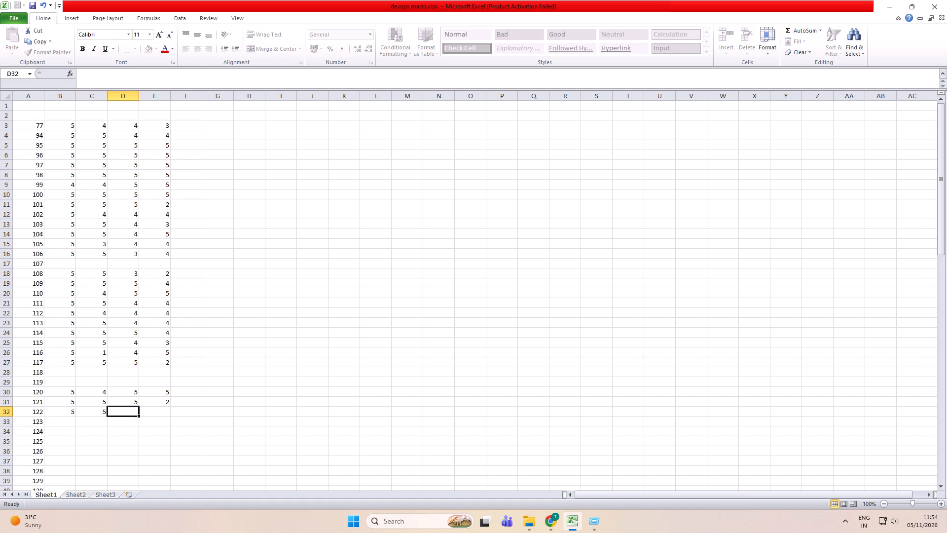
key(4)
key(Right)
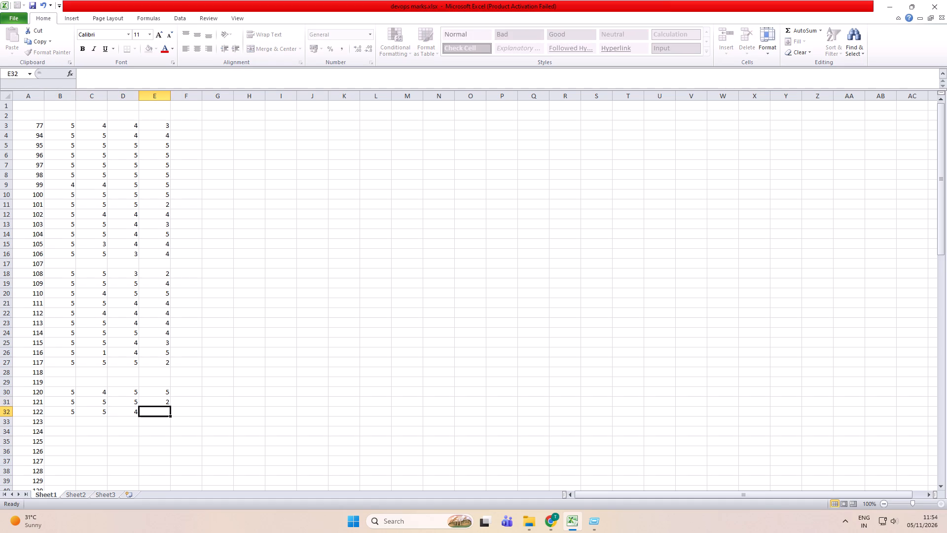
key(3)
key(Right)
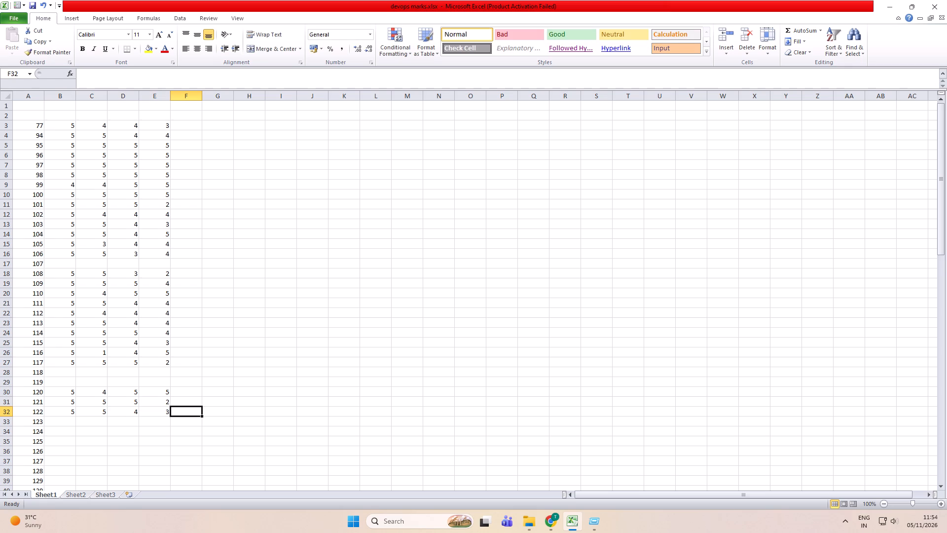
Enter marks 5, 5, 4 and 3 in columns B to E for number 123.
click(67, 420)
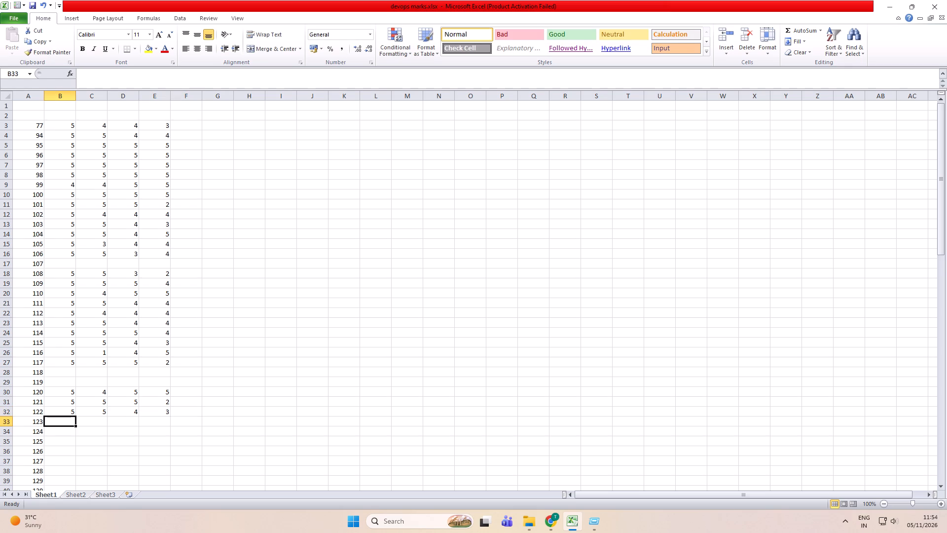
key(5)
key(Right)
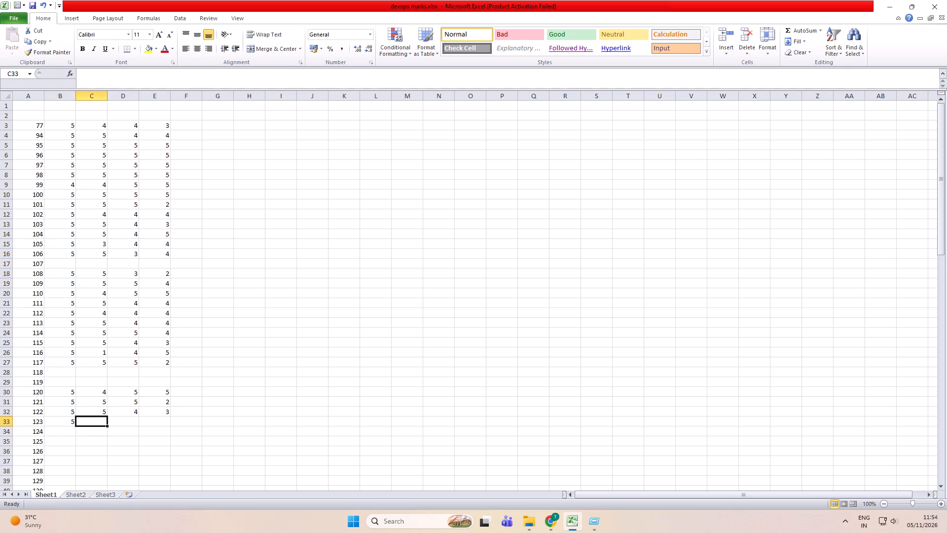
key(5)
key(Right)
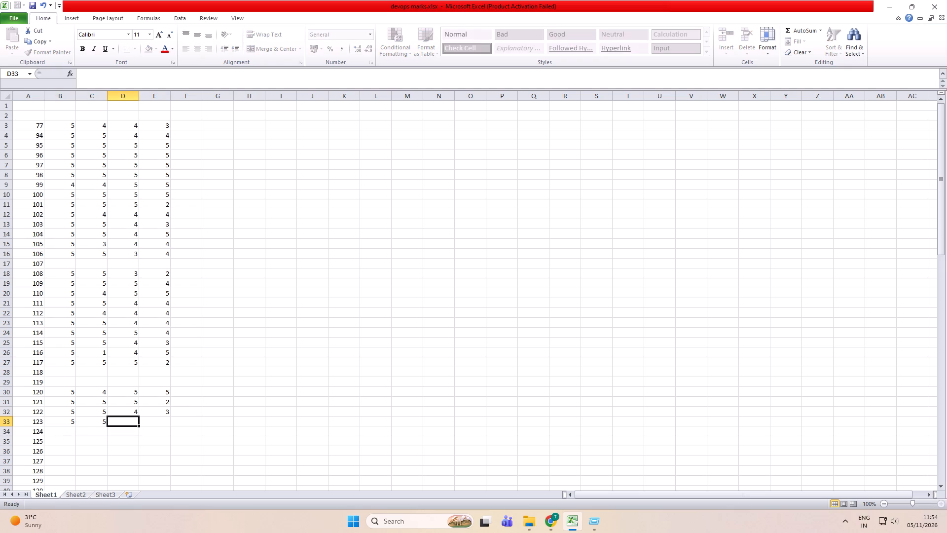
key(4)
key(Right)
key(3)
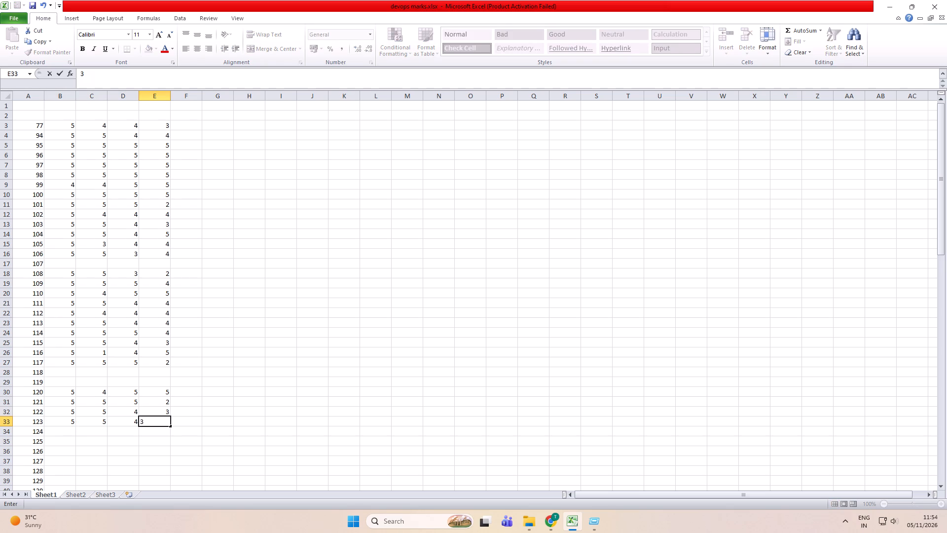
Enter marks 5, 4, 4 and 2 in columns B to E for number 124.
click(58, 433)
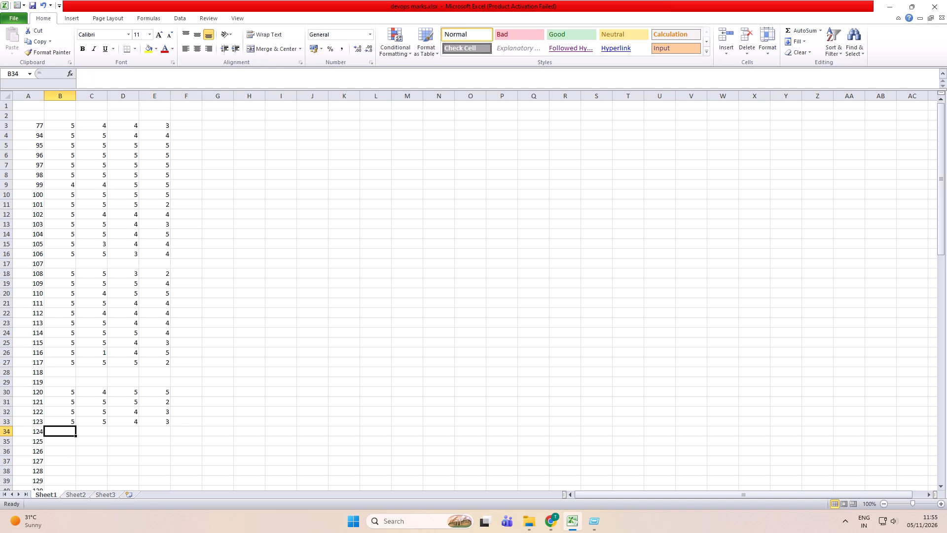
key(5)
key(Right)
key(4)
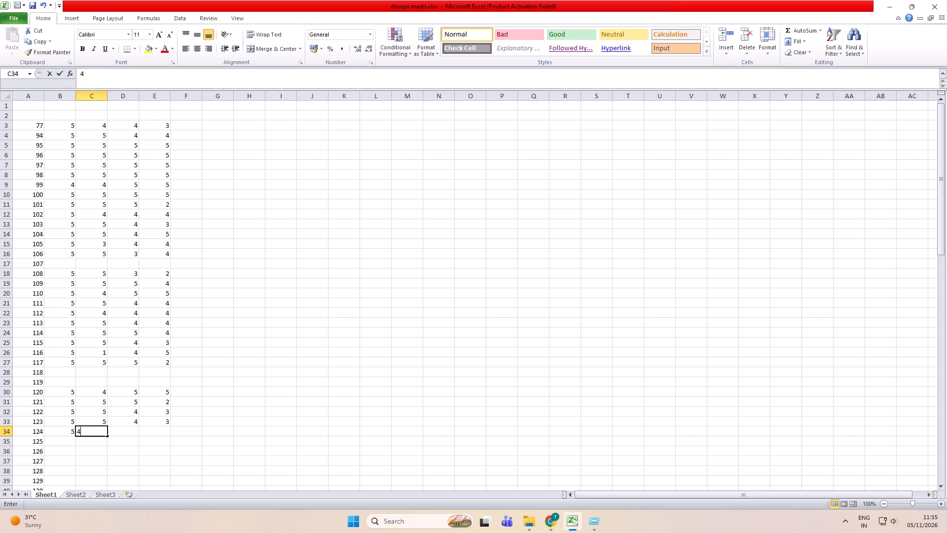
key(Right)
key(4)
key(Right)
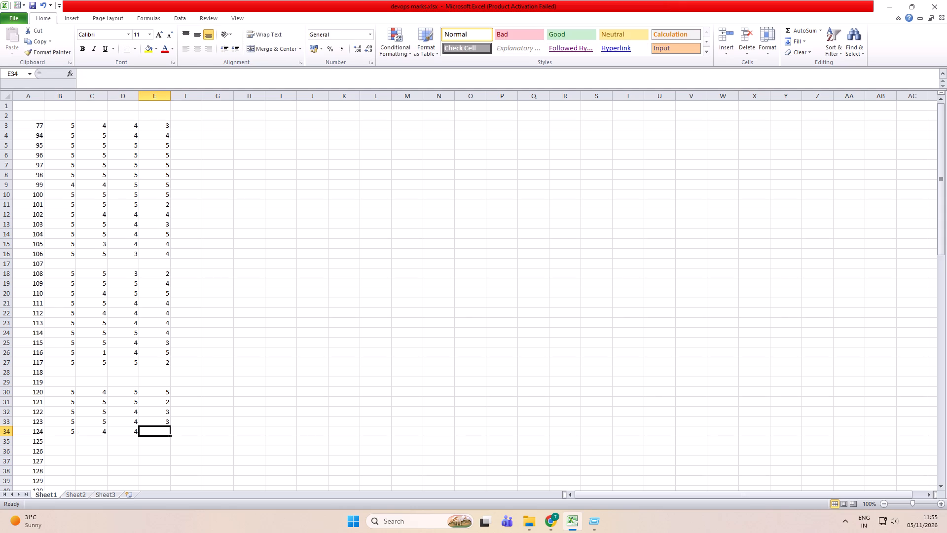
key(2)
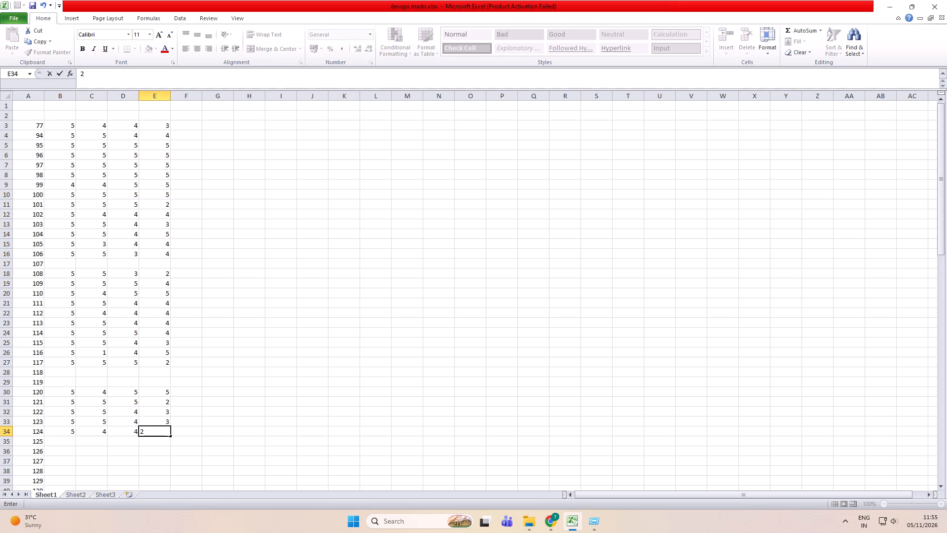
click(167, 439)
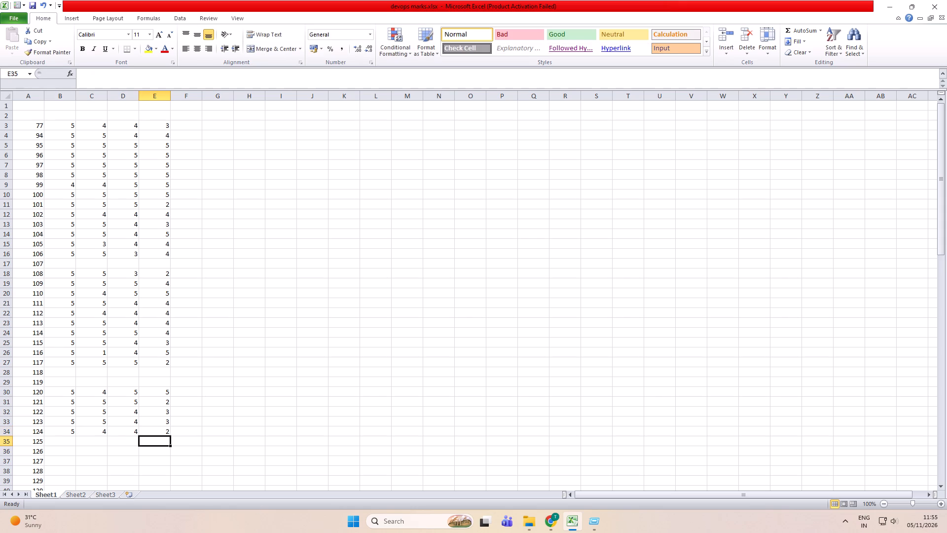
Enter marks 5, 5, 4 and 3 in columns B to E for number 125.
click(62, 442)
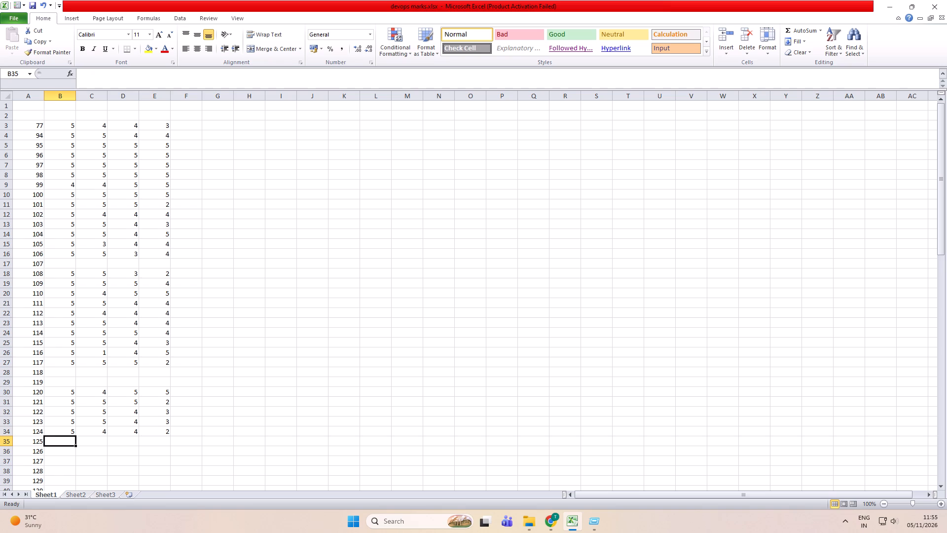
key(5)
key(Right)
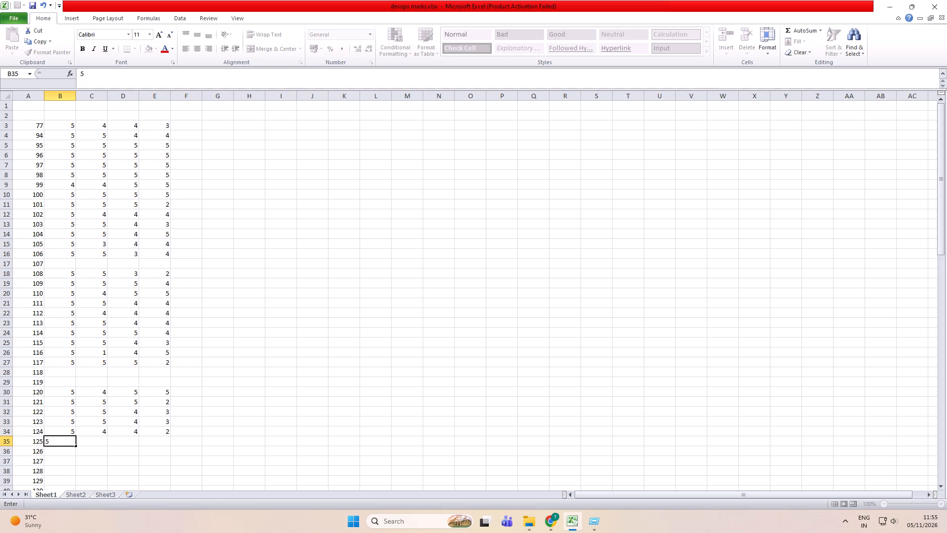
key(5)
key(Right)
key(4)
key(Right)
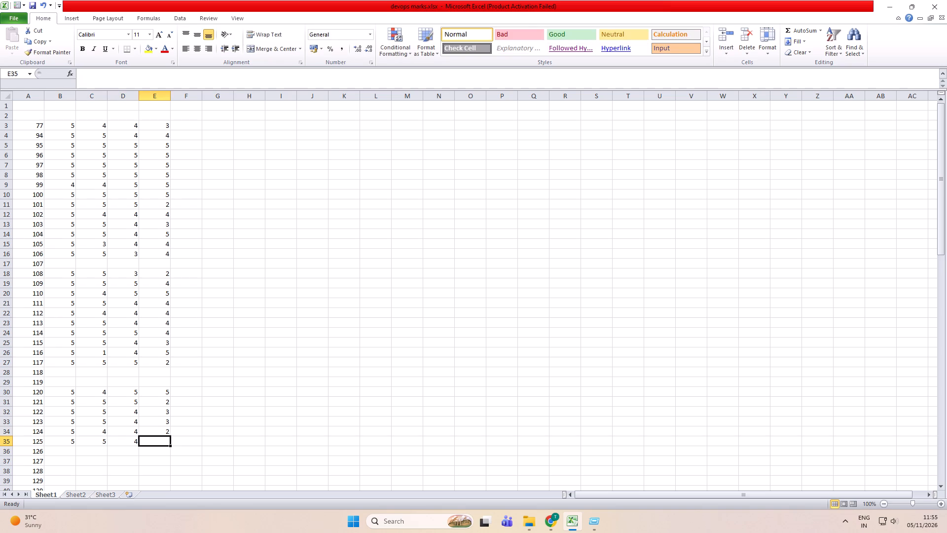
key(3)
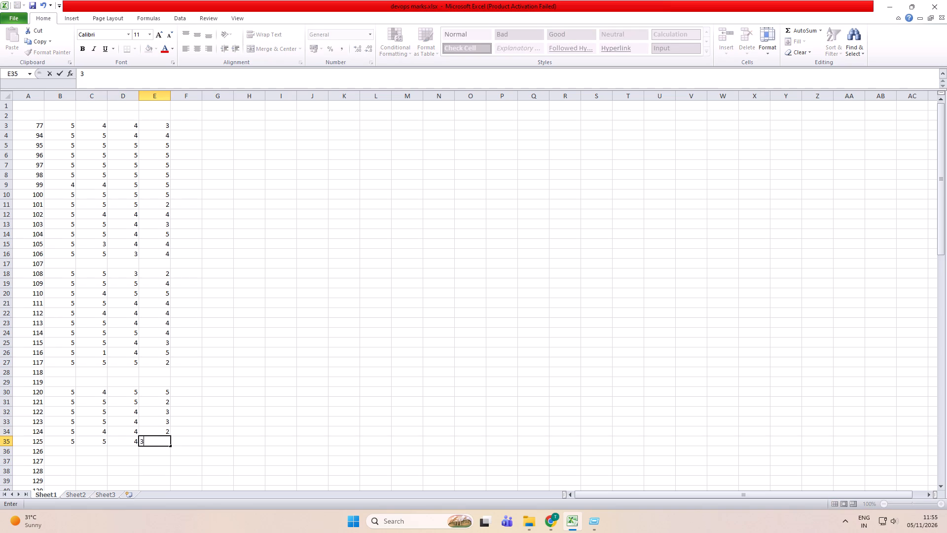
Enter marks 5, 5, 1 and 5 in columns B to E for number 126.
click(63, 453)
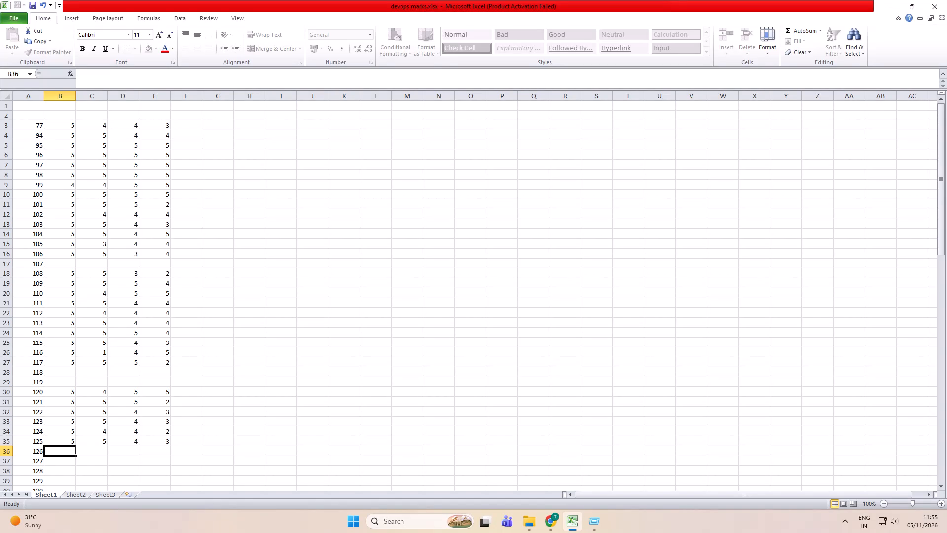
key(5)
key(Right)
key(5)
key(Right)
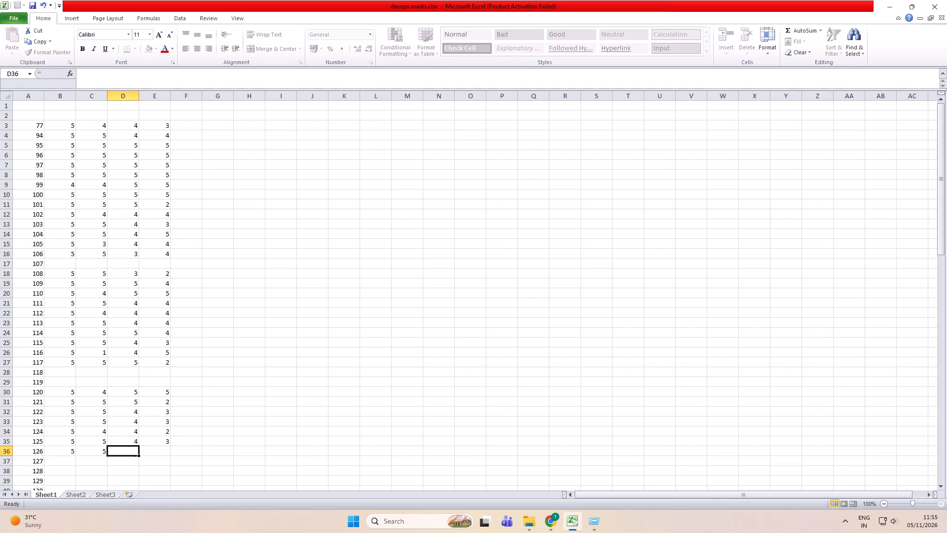
key(1)
key(Right)
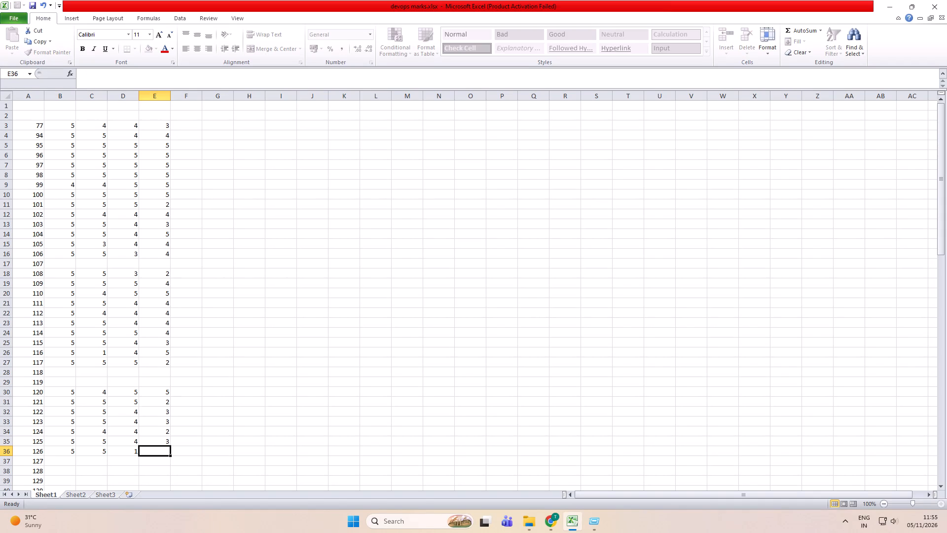
key(5)
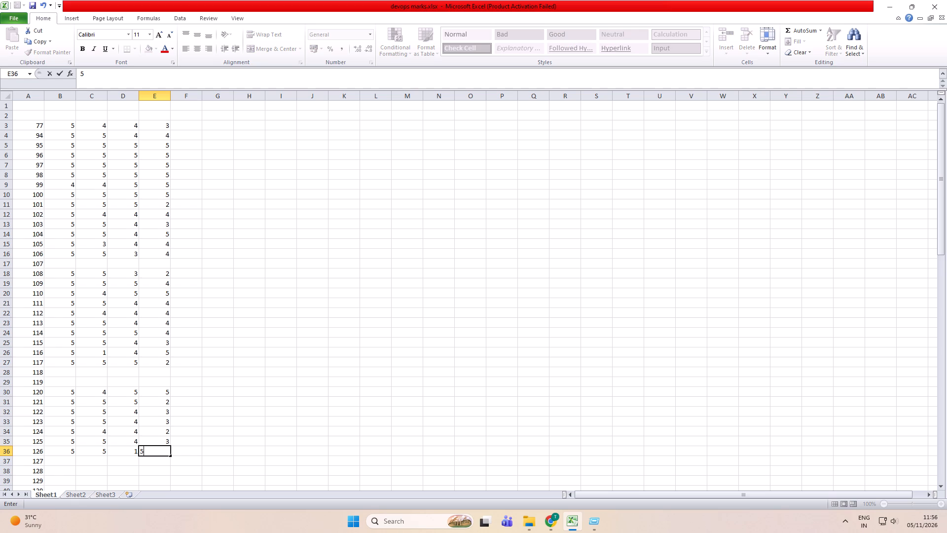
Enter marks 5, 4, 5 and 5 in columns B to E for number 127.
click(62, 460)
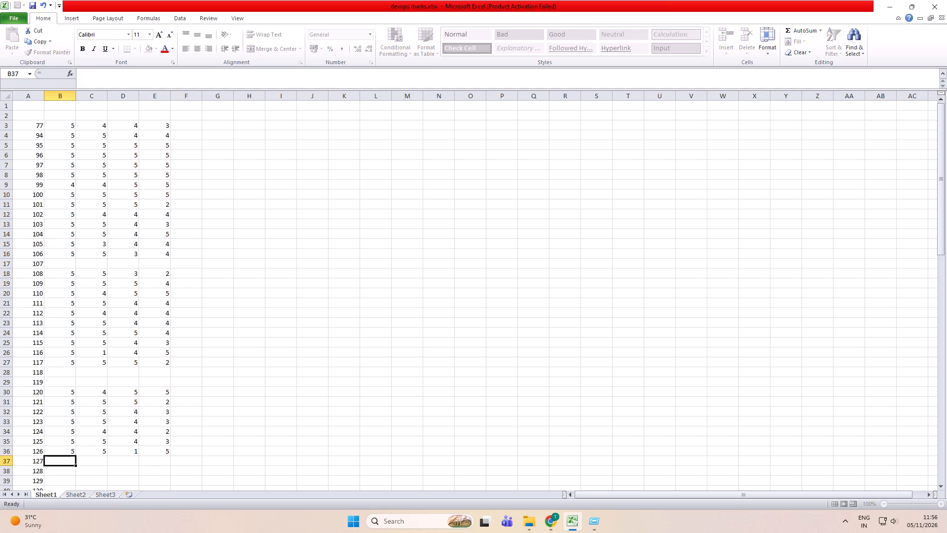
key(5)
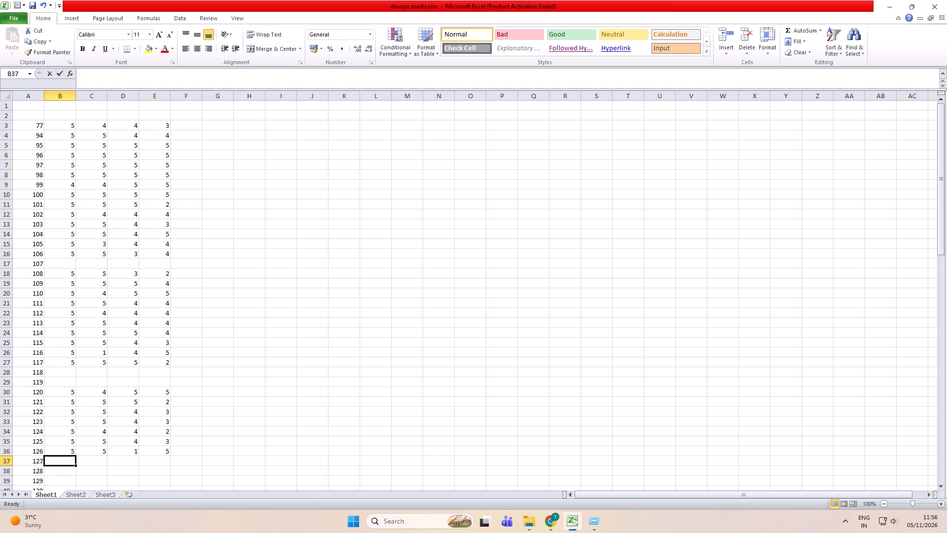
key(Right)
key(4)
key(Right)
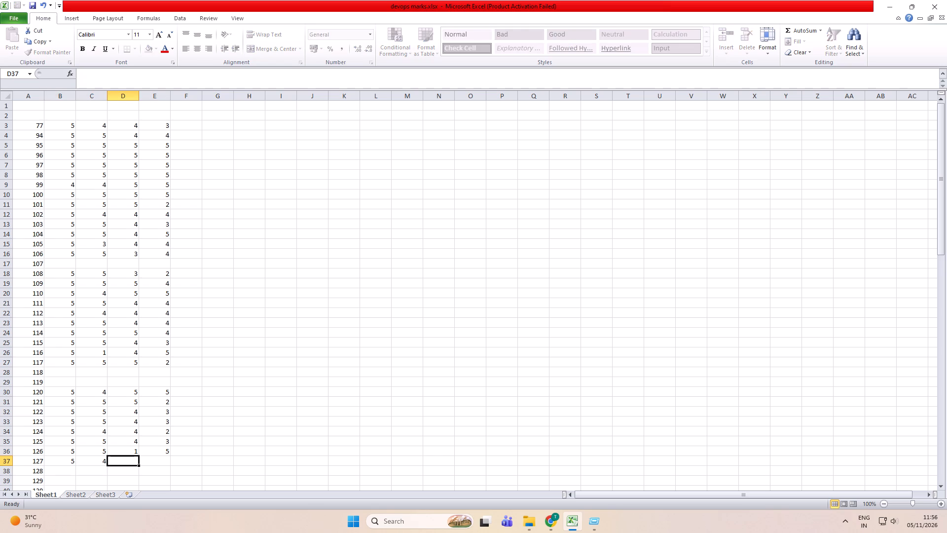
key(5)
key(Right)
key(5)
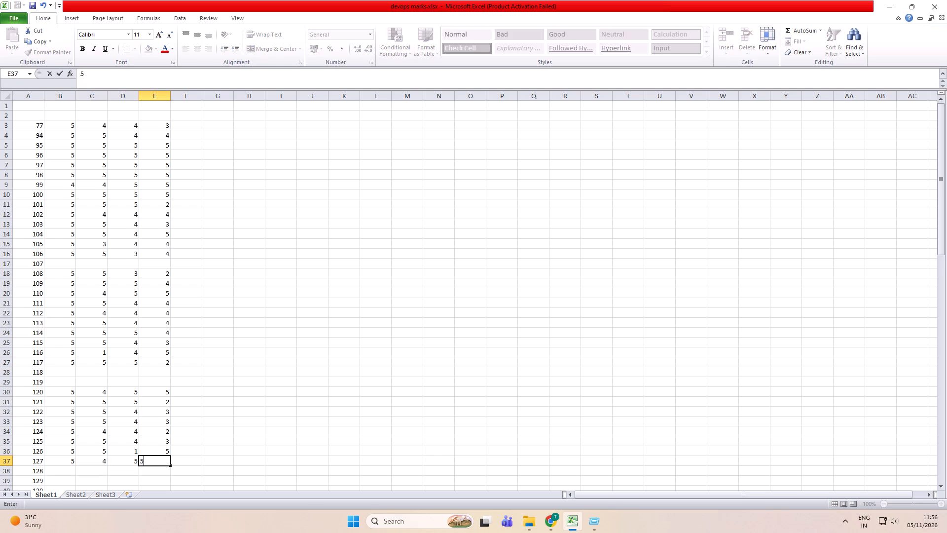
key(Right)
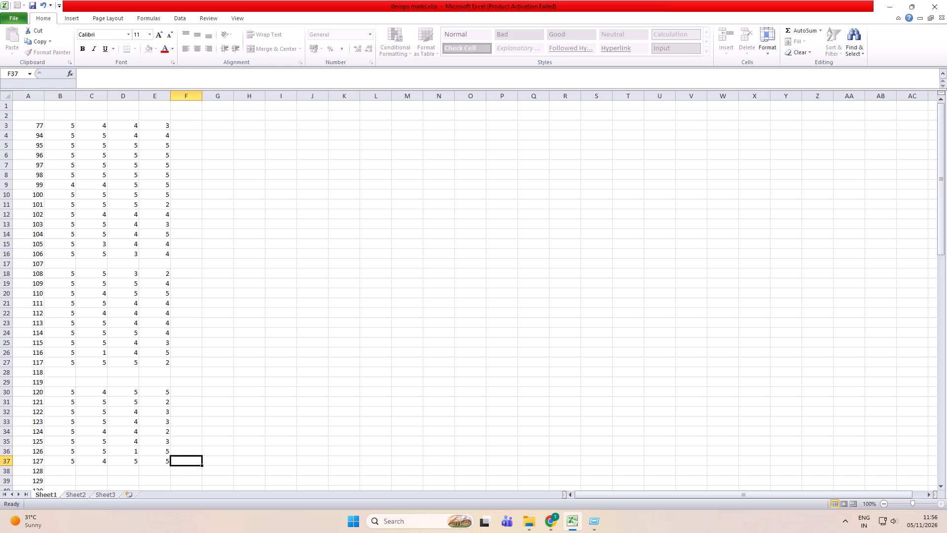
Enter marks 5, 4, 3 and 2 in columns B to E for number 128.
click(64, 470)
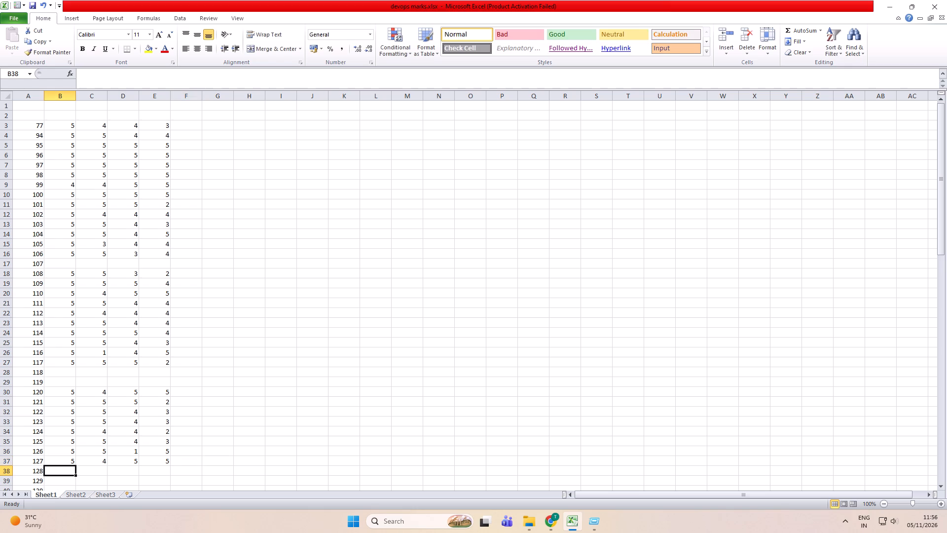
key(5)
key(Right)
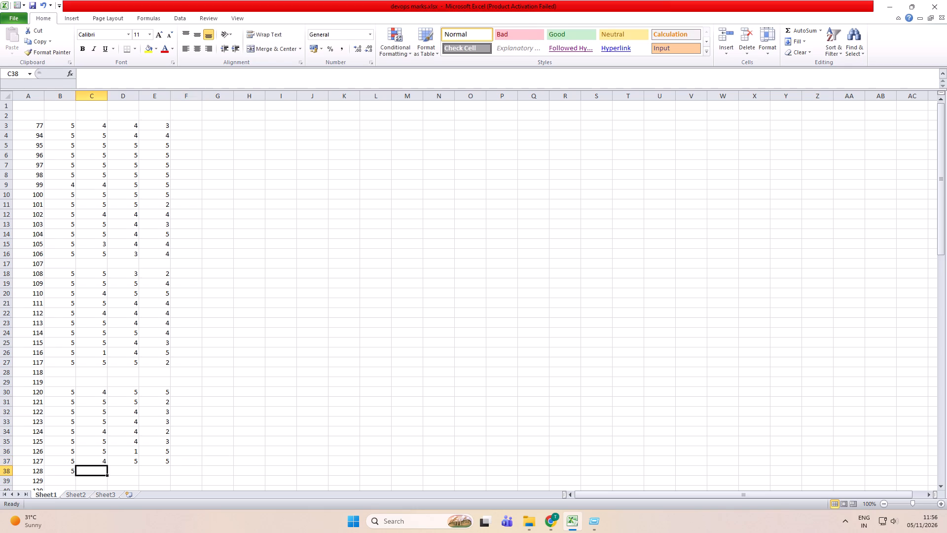
key(4)
key(Right)
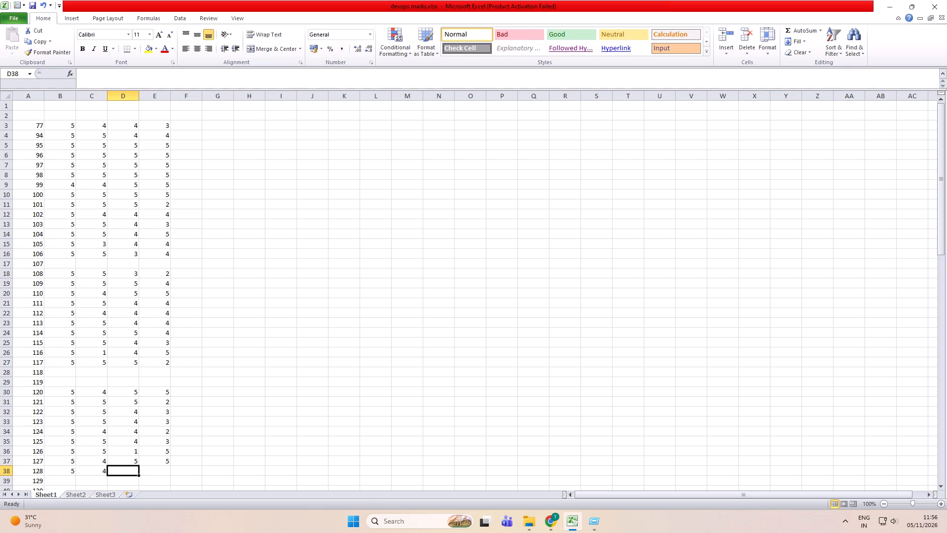
key(3)
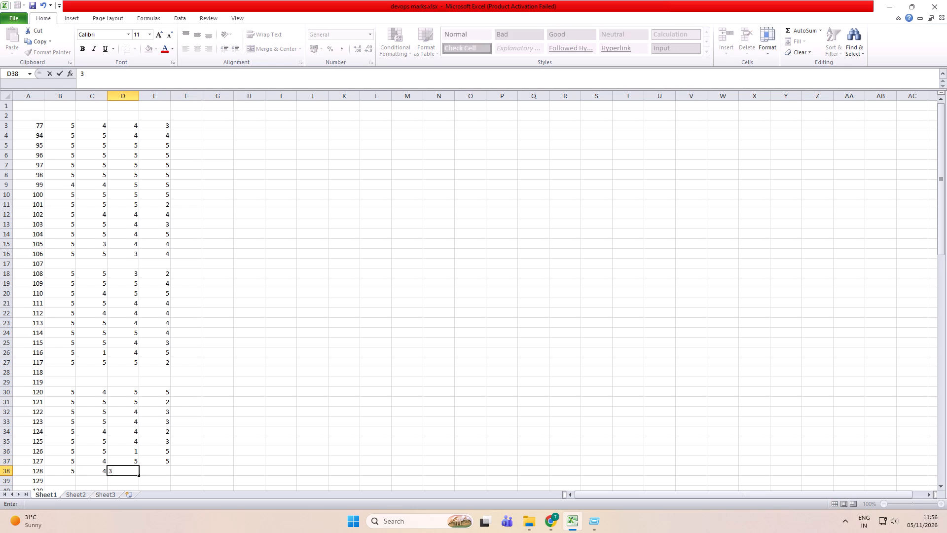
key(Right)
key(2)
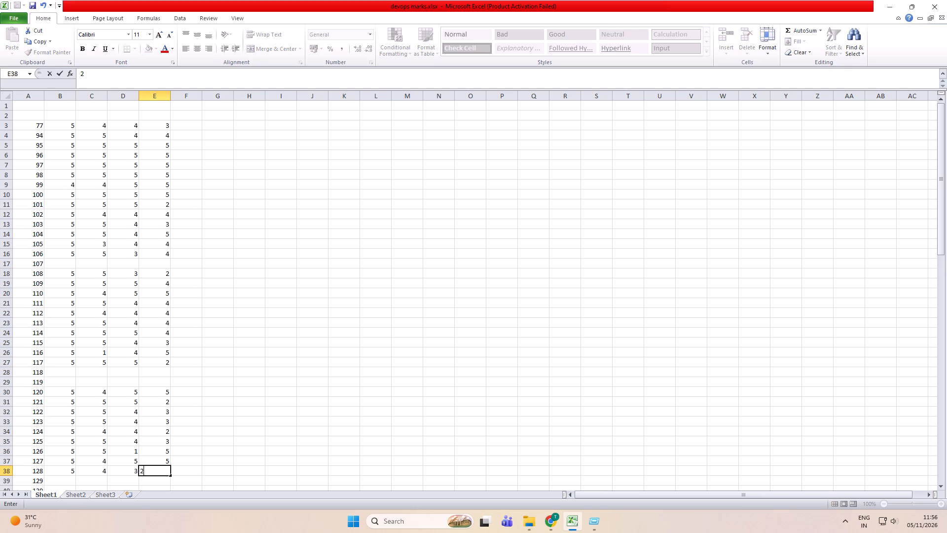
click(259, 470)
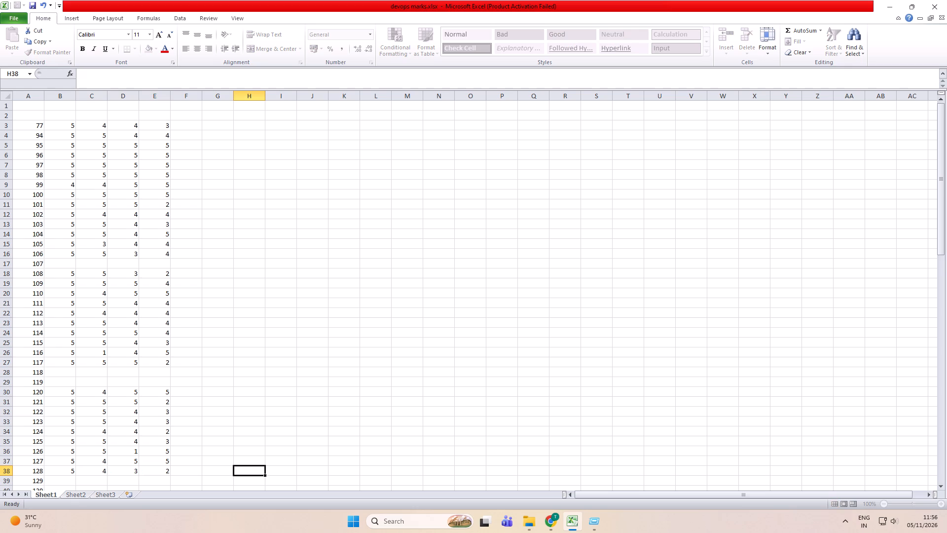
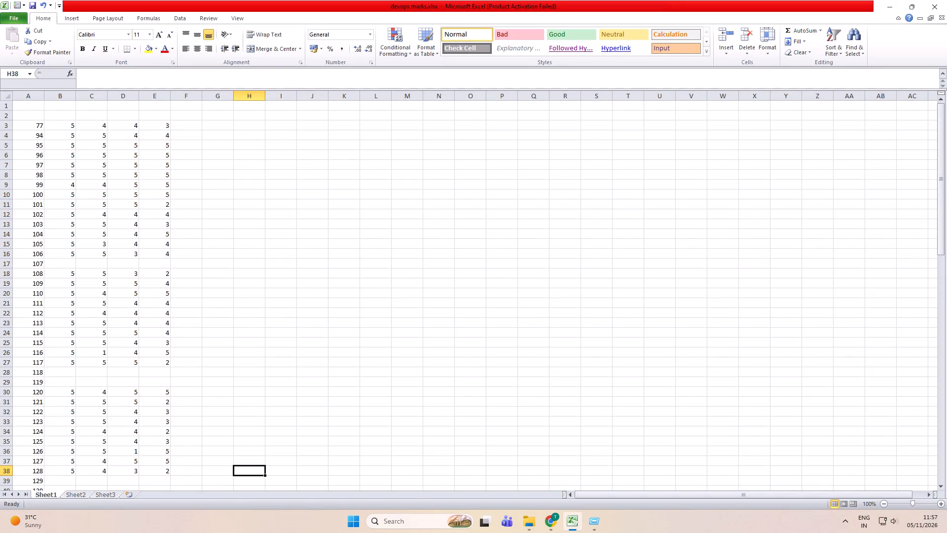
Enter marks 5, 4, 4 and 3 in columns B to E for number 129.
click(71, 479)
key(5)
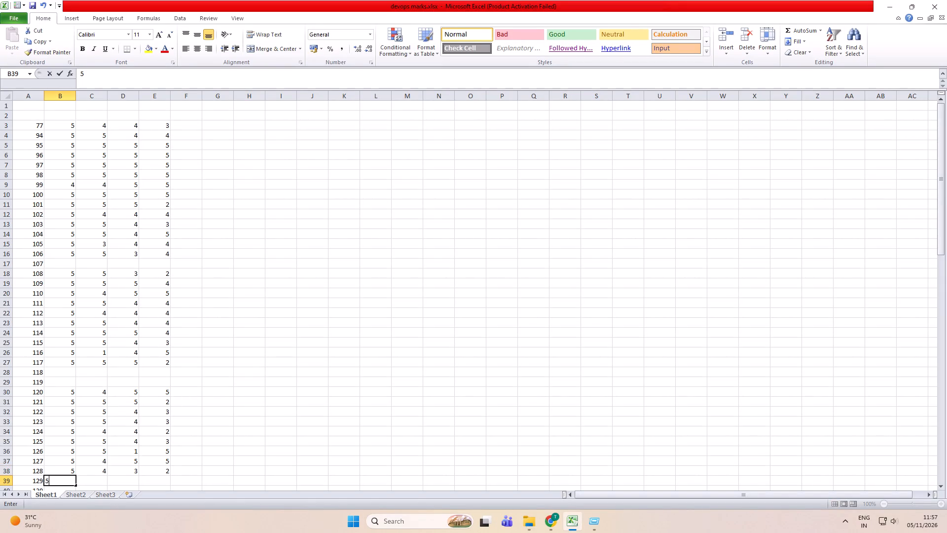
key(Right)
key(4)
key(Right)
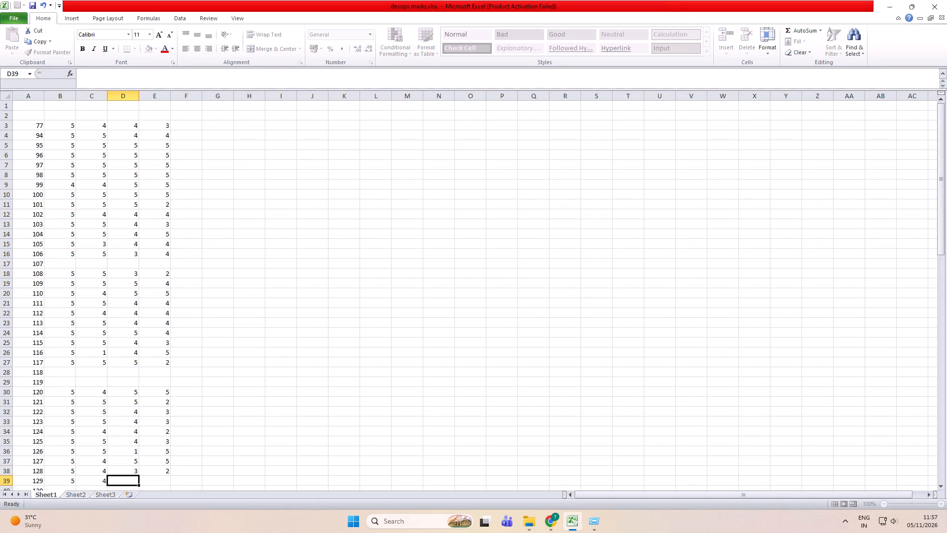
key(4)
key(Right)
key(3)
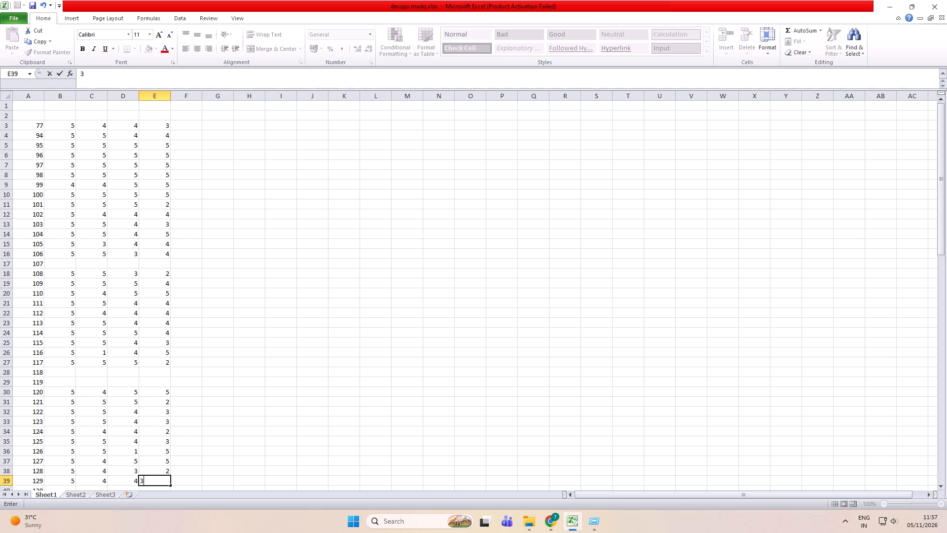
click(379, 457)
Enter marks 4, 4, 5 and 3 in columns B to E for number 133.
scroll(149, 456, down, 2)
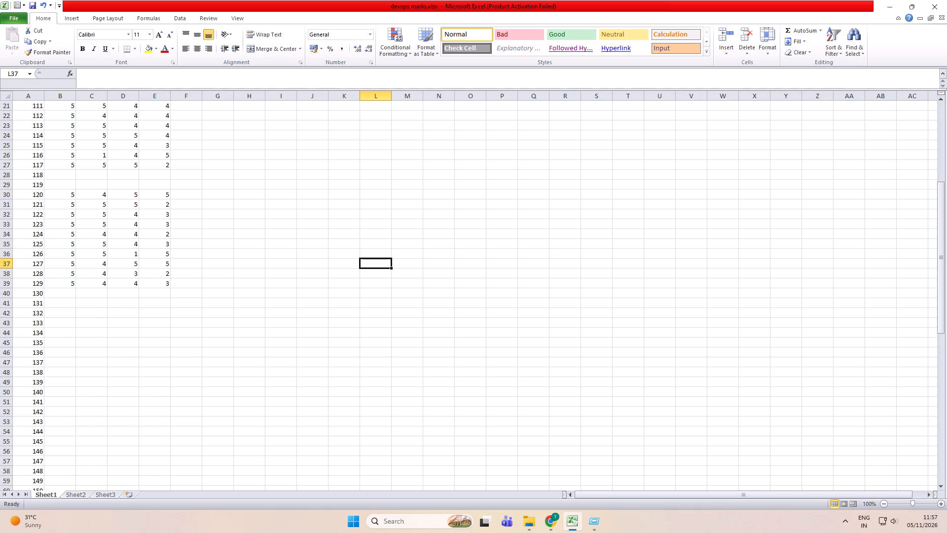
click(50, 310)
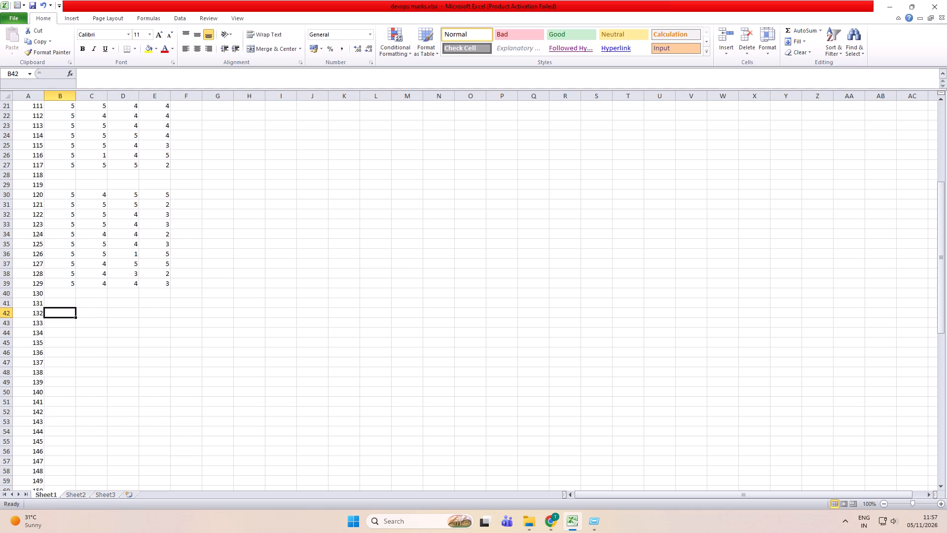
click(61, 320)
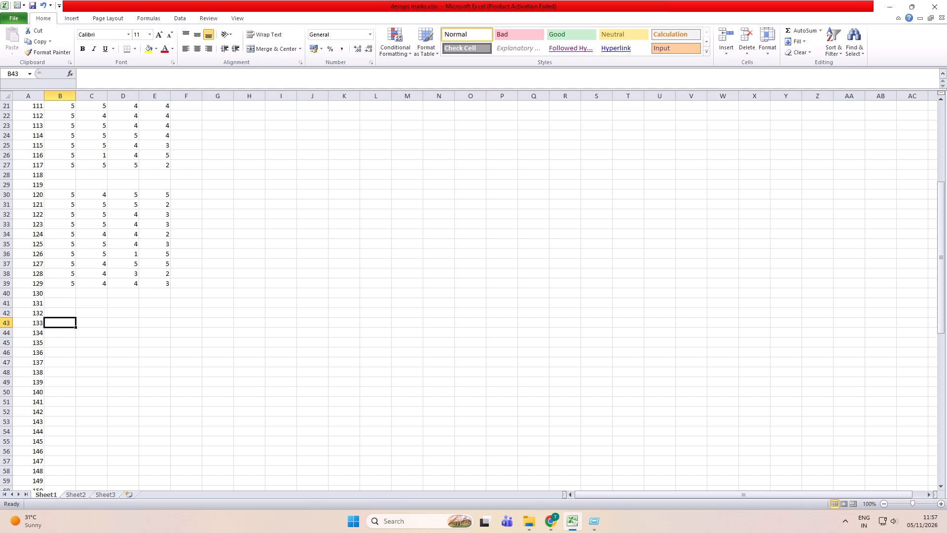
key(4)
key(Right)
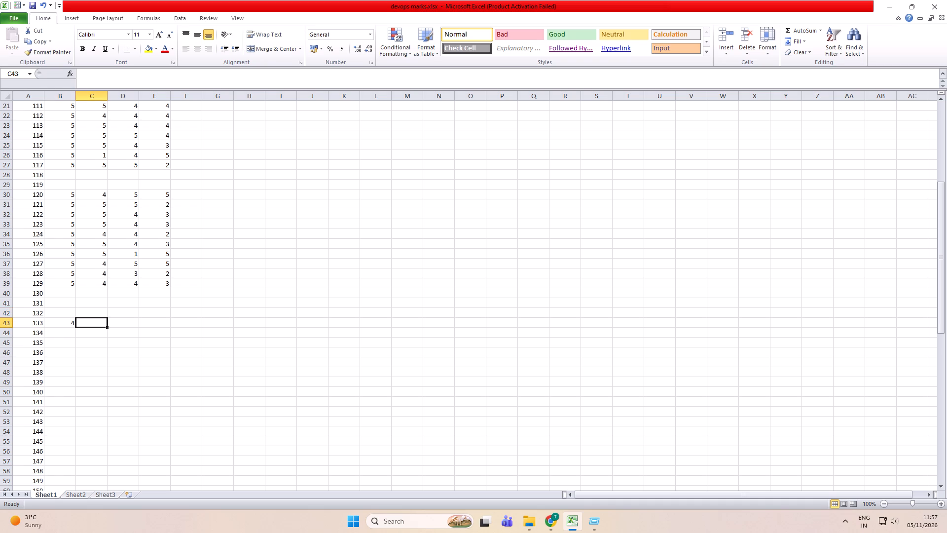
key(4)
key(Right)
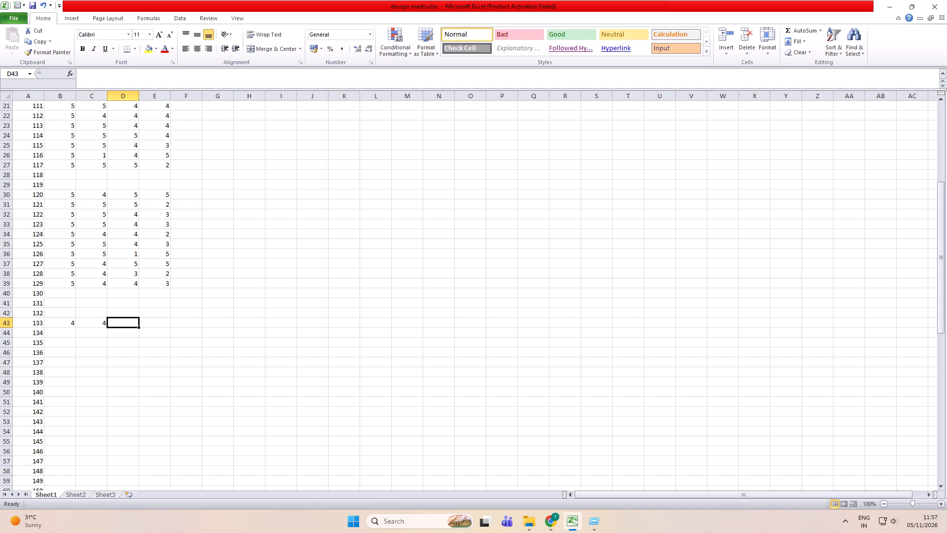
key(5)
key(Right)
key(3)
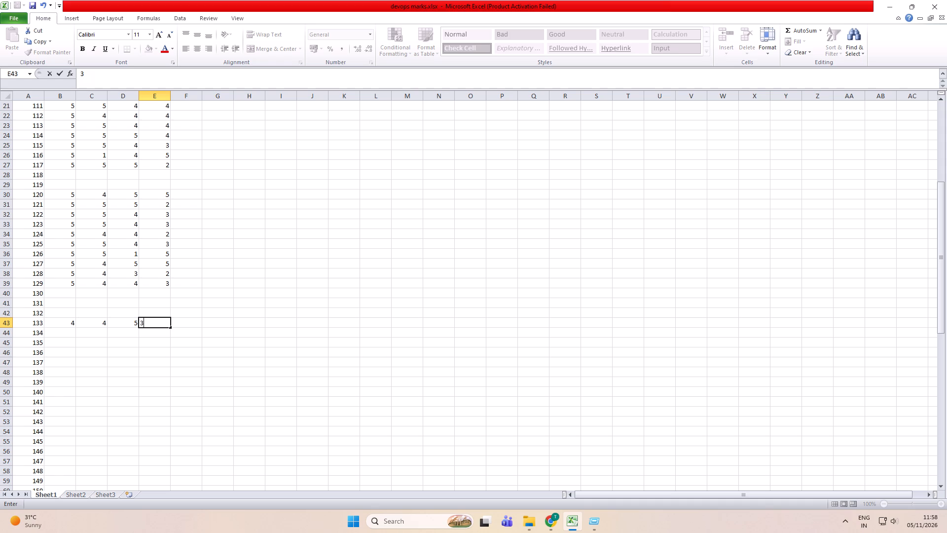
Enter marks 5, 4, 5 and 4 in columns B to E for number 132.
click(65, 317)
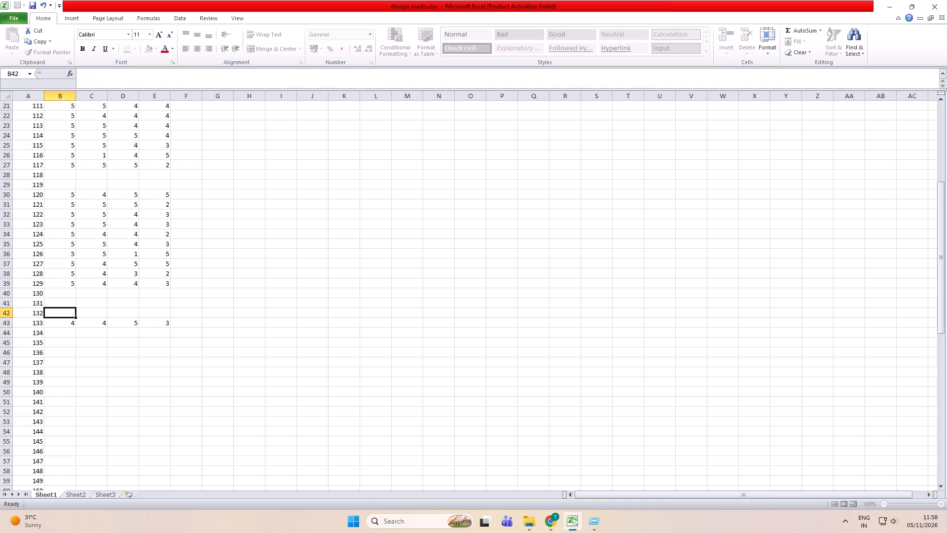
key(5)
key(Right)
key(4)
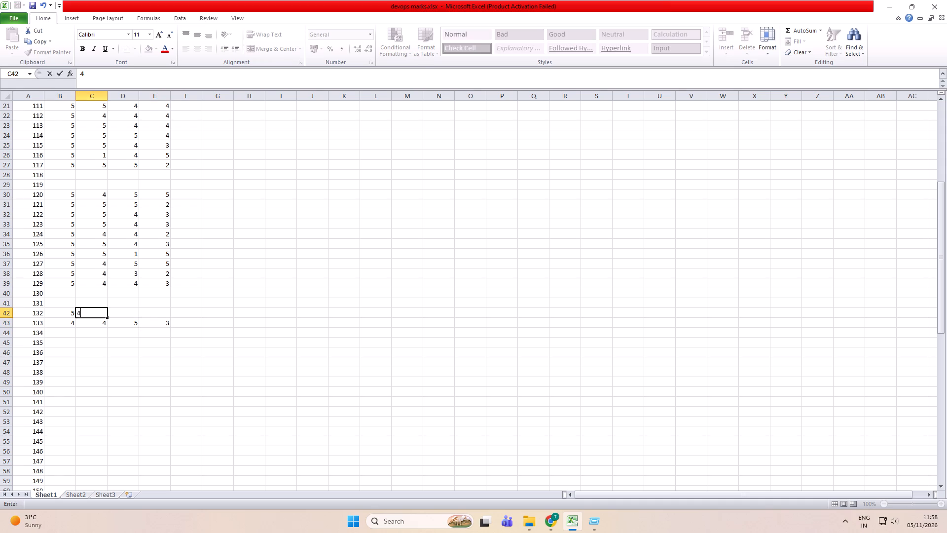
key(Right)
key(5)
key(Right)
key(4)
key(Right)
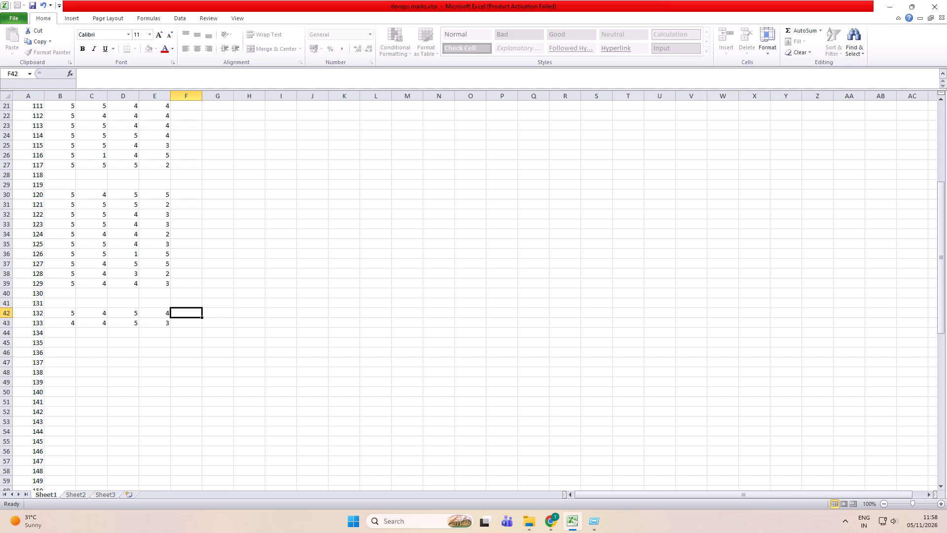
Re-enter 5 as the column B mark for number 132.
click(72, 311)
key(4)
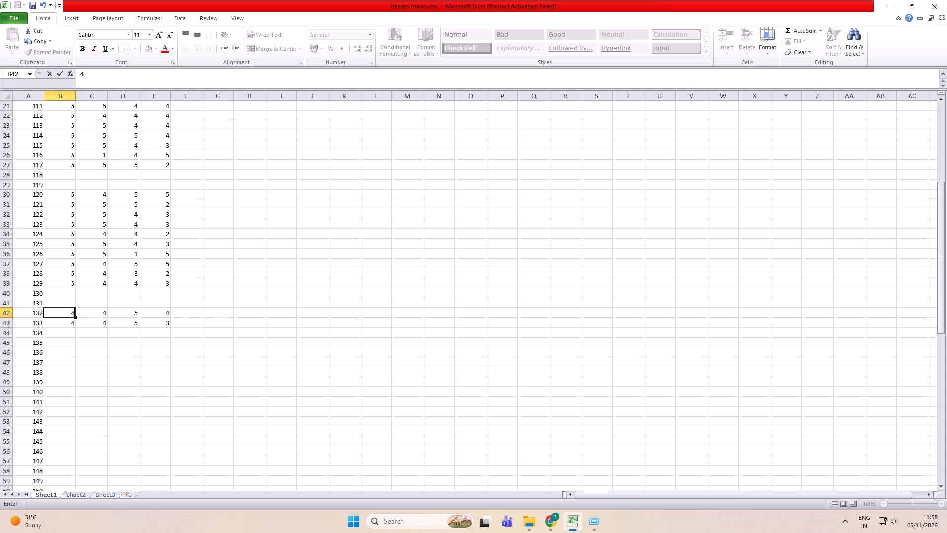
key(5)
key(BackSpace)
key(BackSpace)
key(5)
Set the column E mark for number 132 to 5.
click(165, 311)
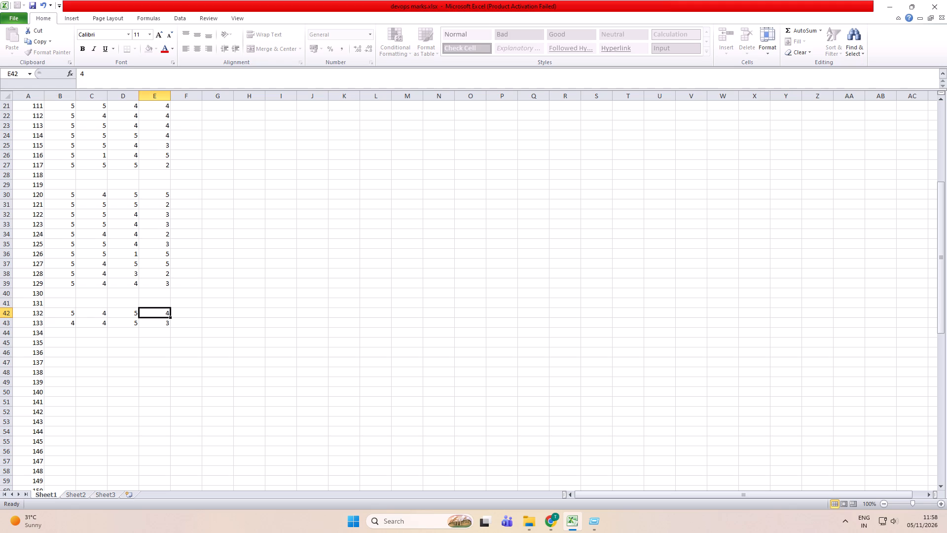
key(5)
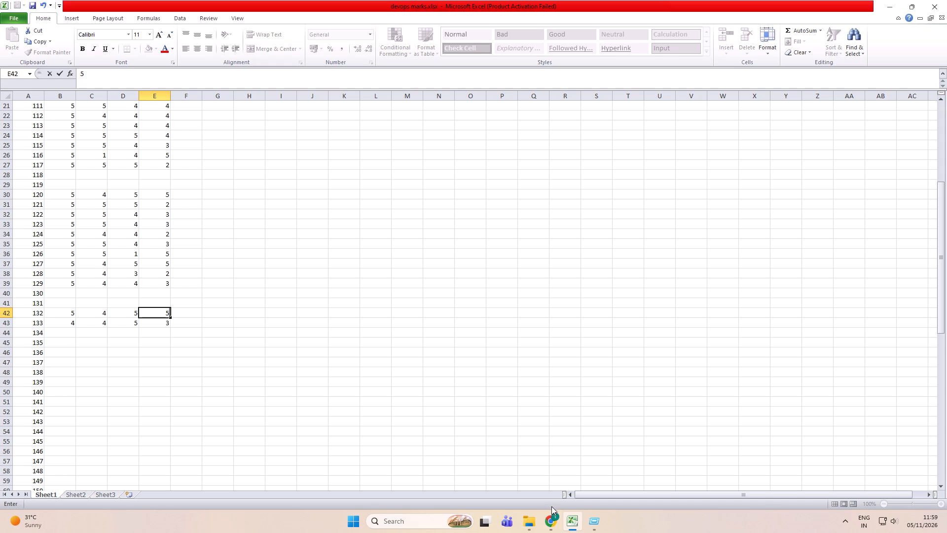
Switch to Chrome, pause the open YouTube song, skip it forward 25 seconds and resume playback.
click(549, 522)
click(297, 112)
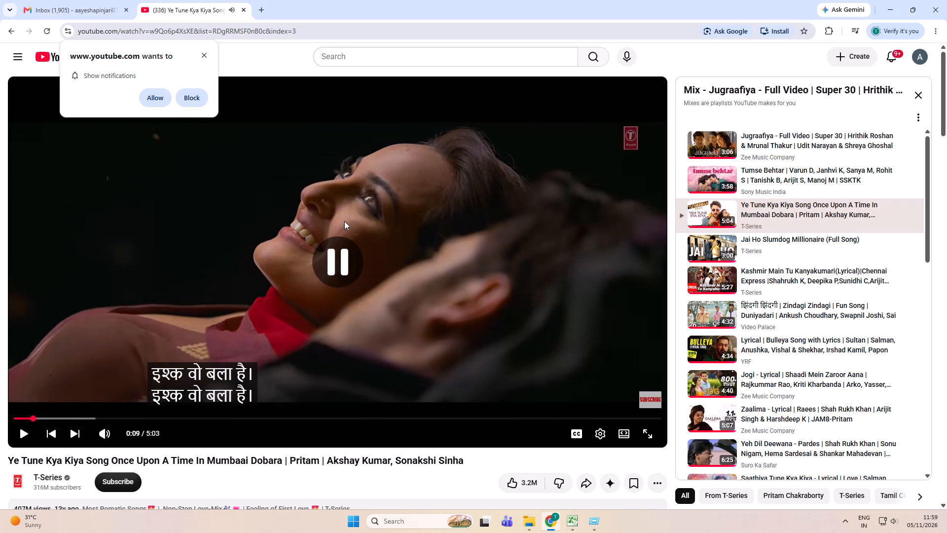
key(Right)
key(Right)
key(Right)
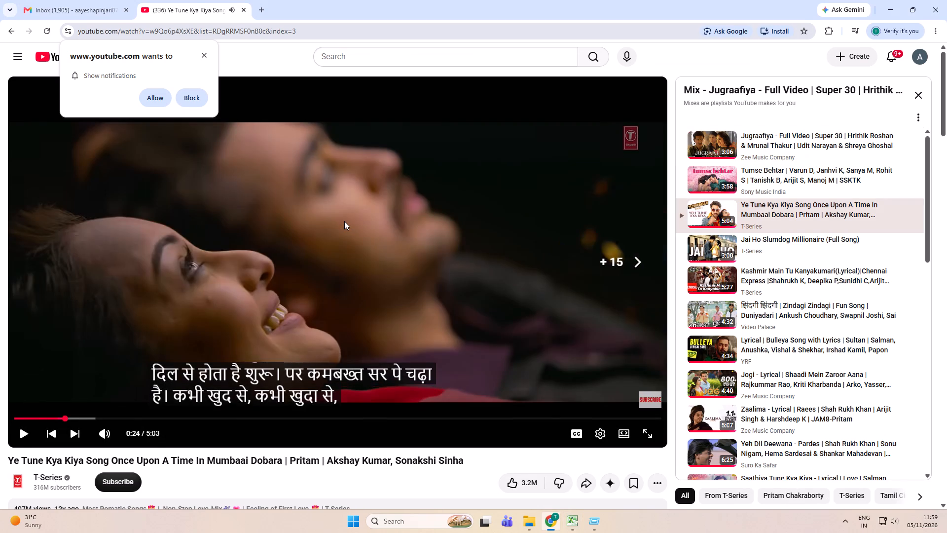
key(Right)
key(Right)
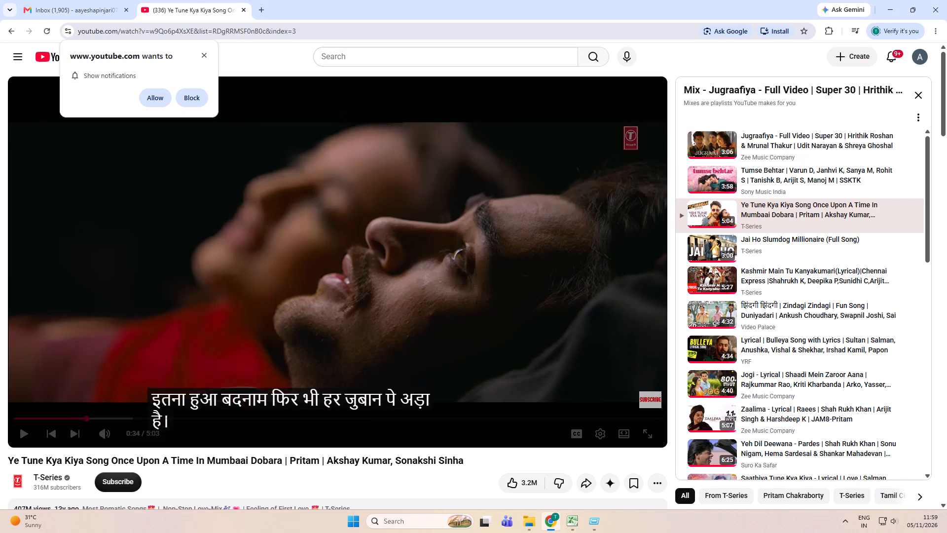
key(space)
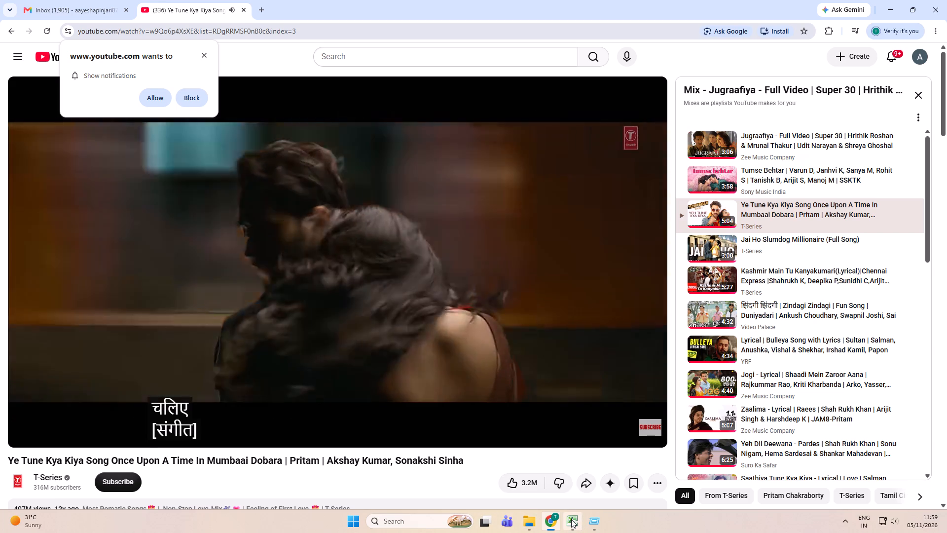
Switch back to the devops marks workbook in Excel and select the column B cell for number 134.
click(571, 519)
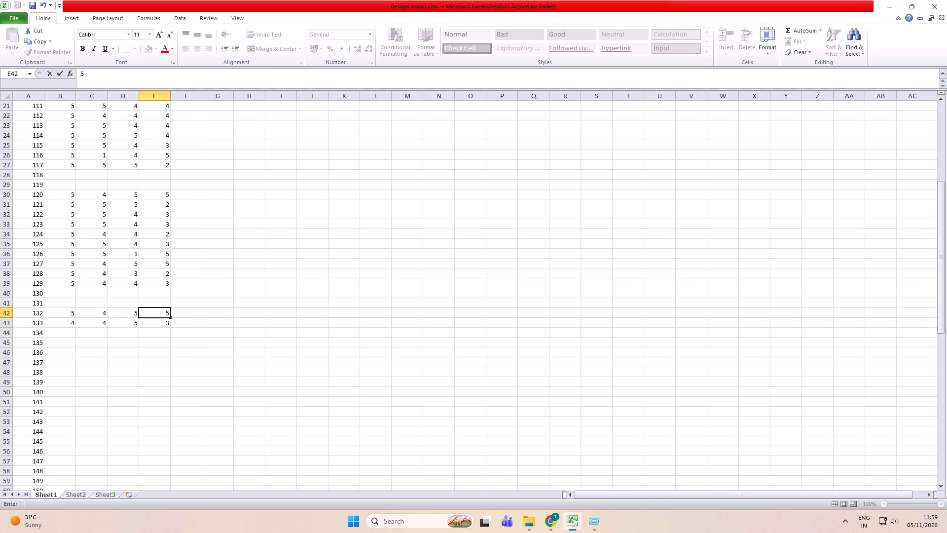
click(54, 334)
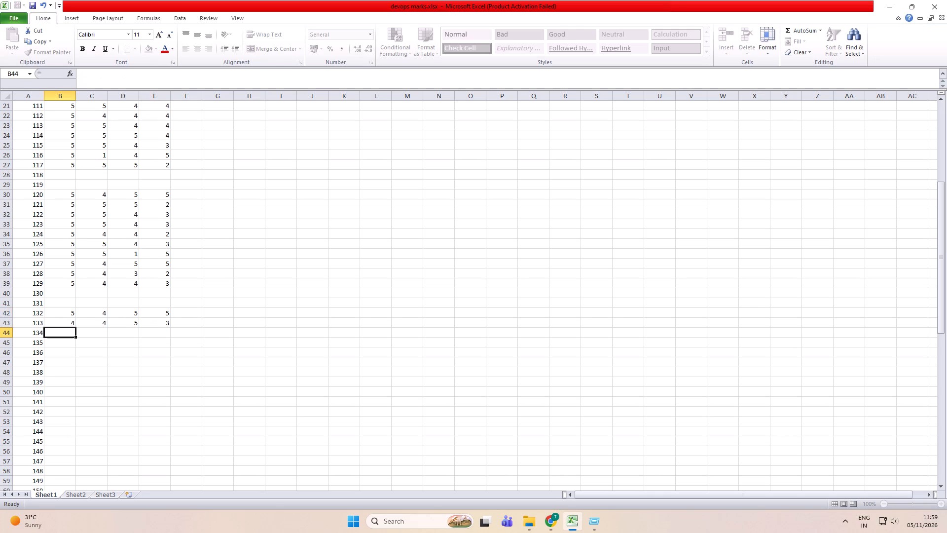
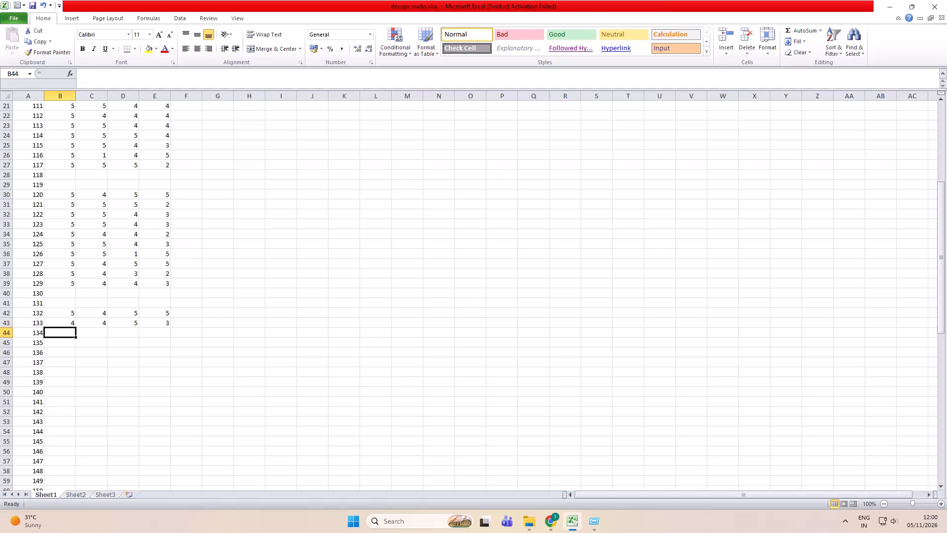
Enter 5 as the column B mark for number 134.
key(5)
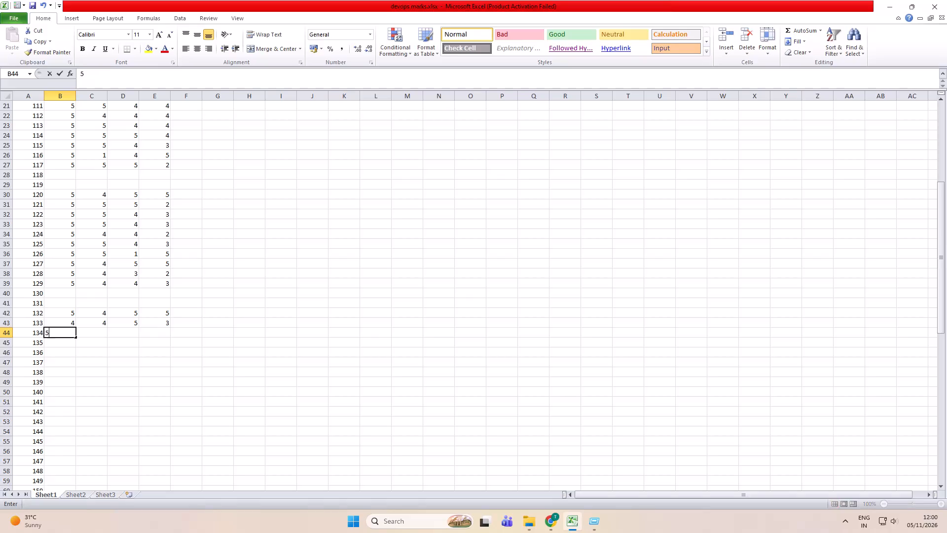
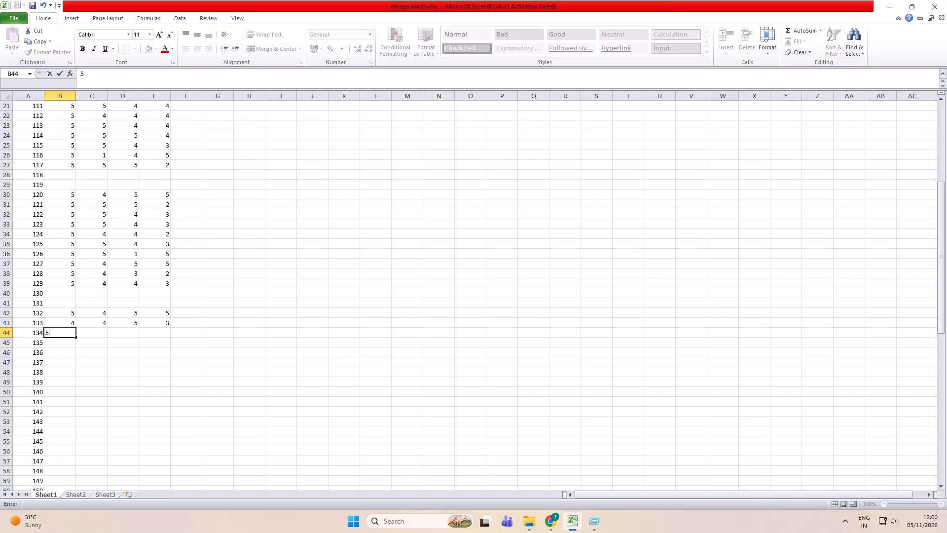
Enter the marks 5, 5, 5 and 3 in columns B to E for number 135.
click(282, 373)
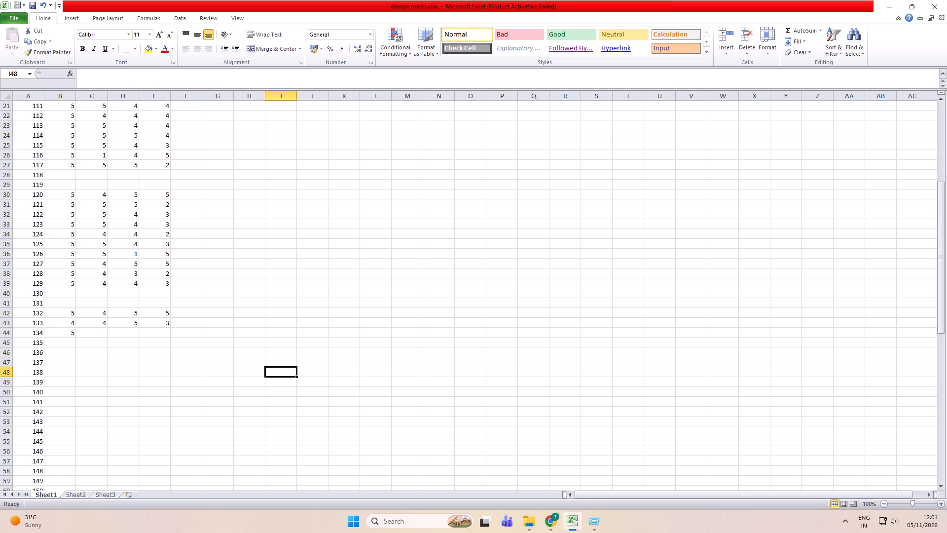
click(65, 343)
key(5)
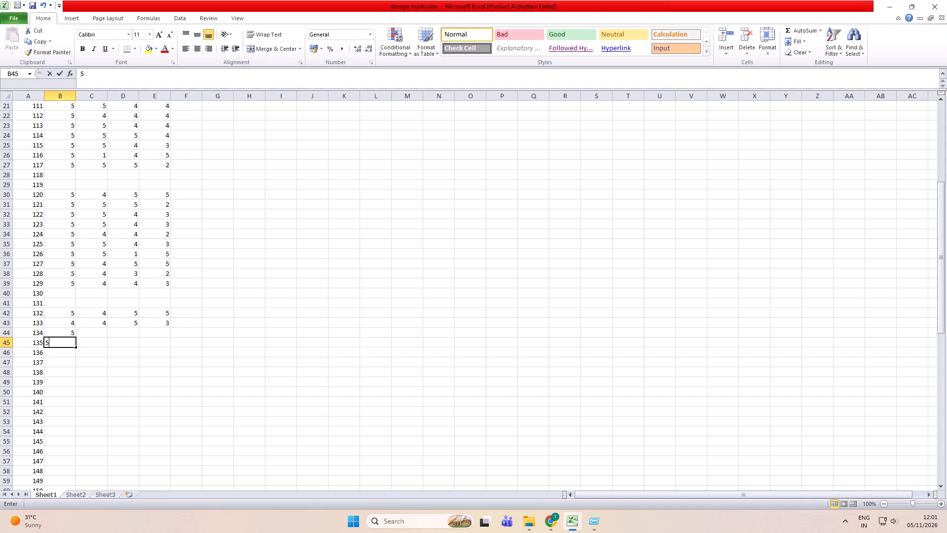
key(Right)
key(5)
key(Right)
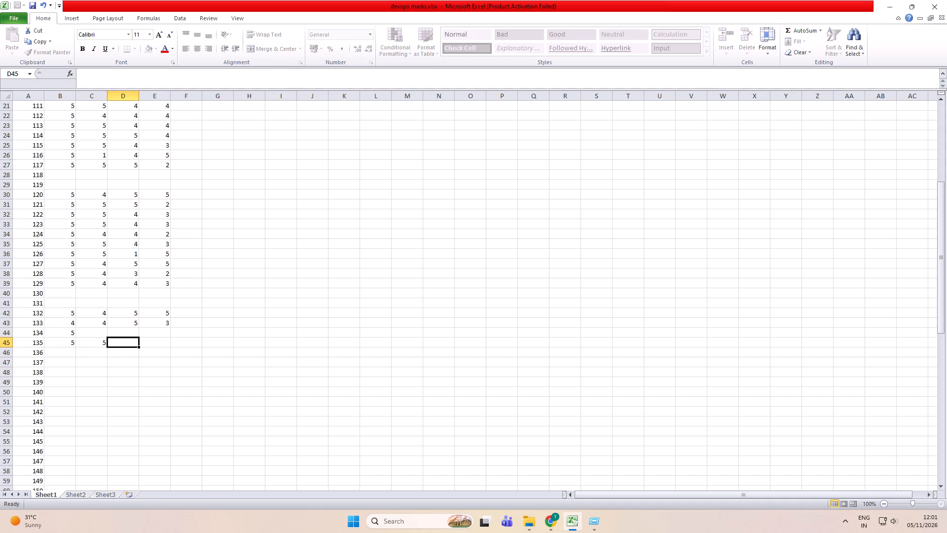
key(5)
key(Right)
key(3)
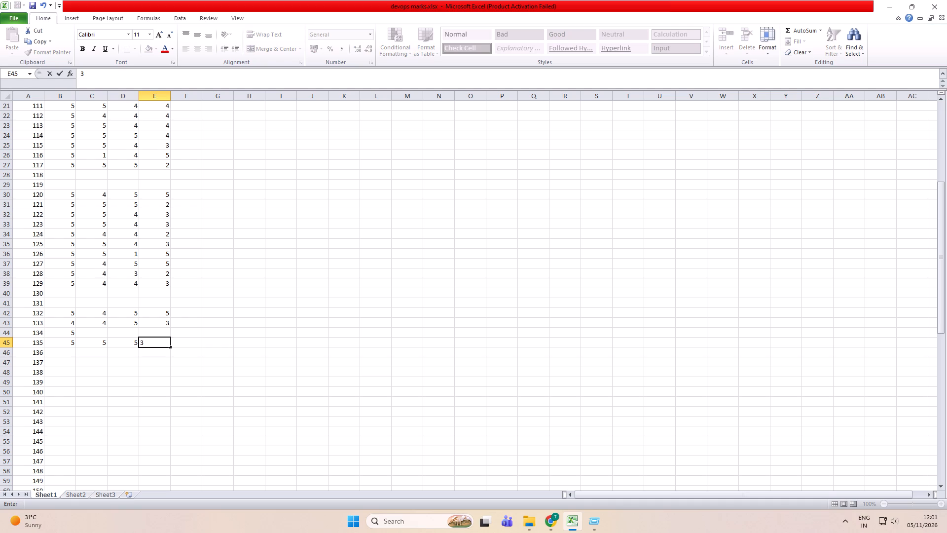
click(383, 375)
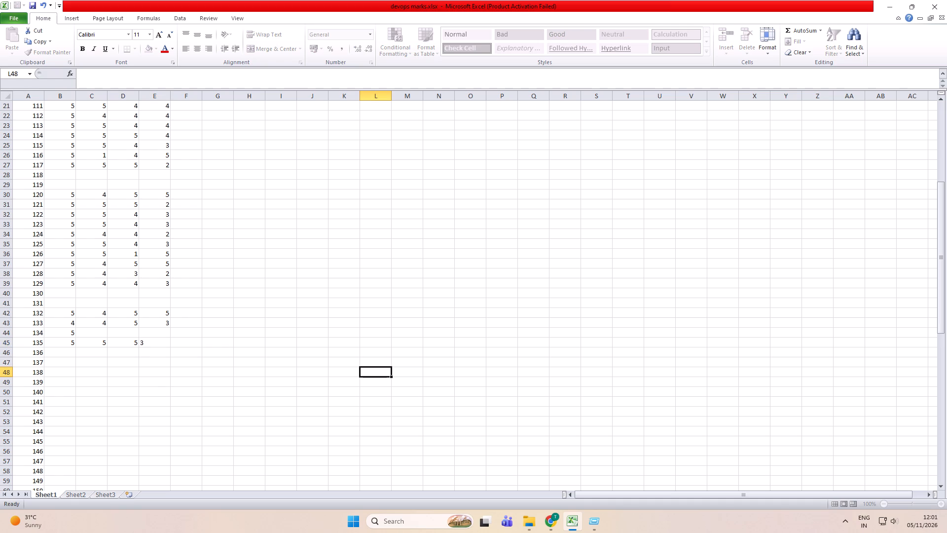
Enter the marks 5, 4, 4 and 3 in columns B to E for number 137.
click(65, 364)
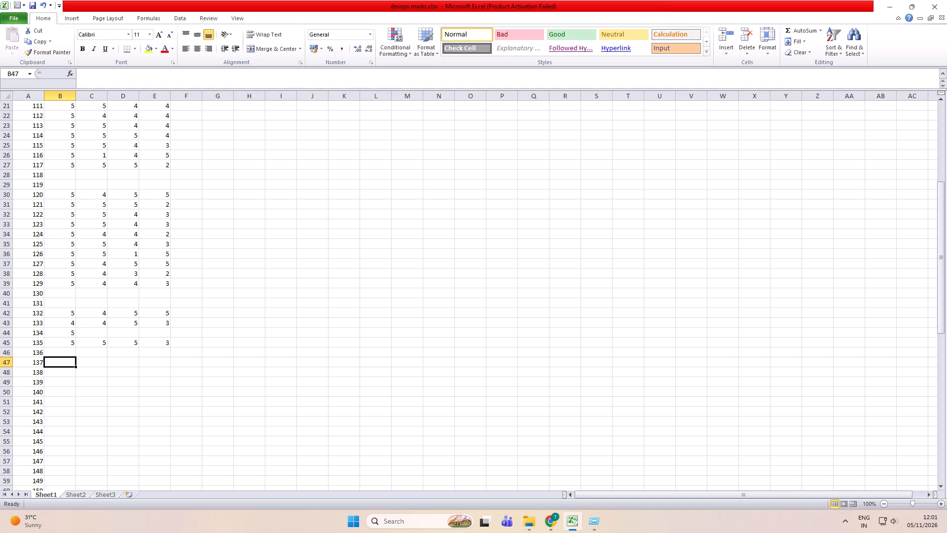
key(5)
key(Right)
key(4)
key(Right)
key(4)
key(Right)
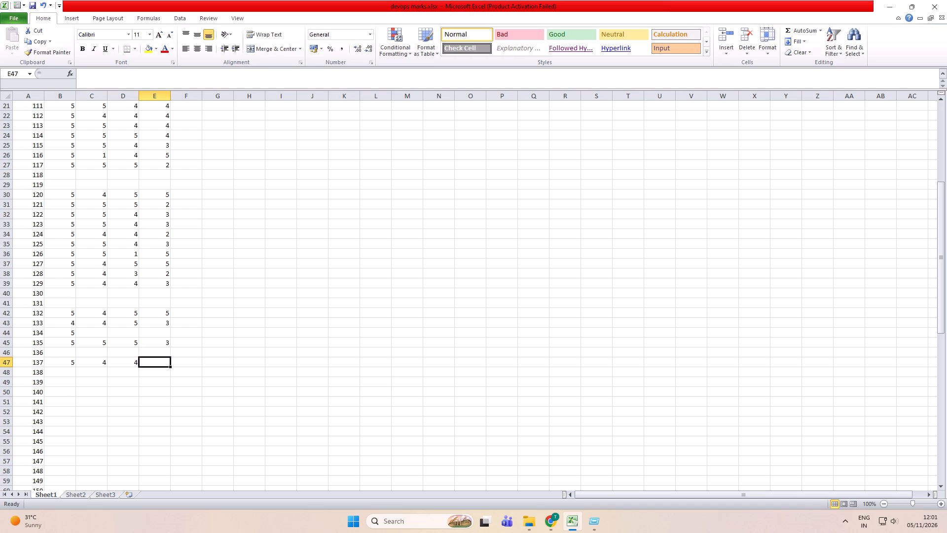
key(3)
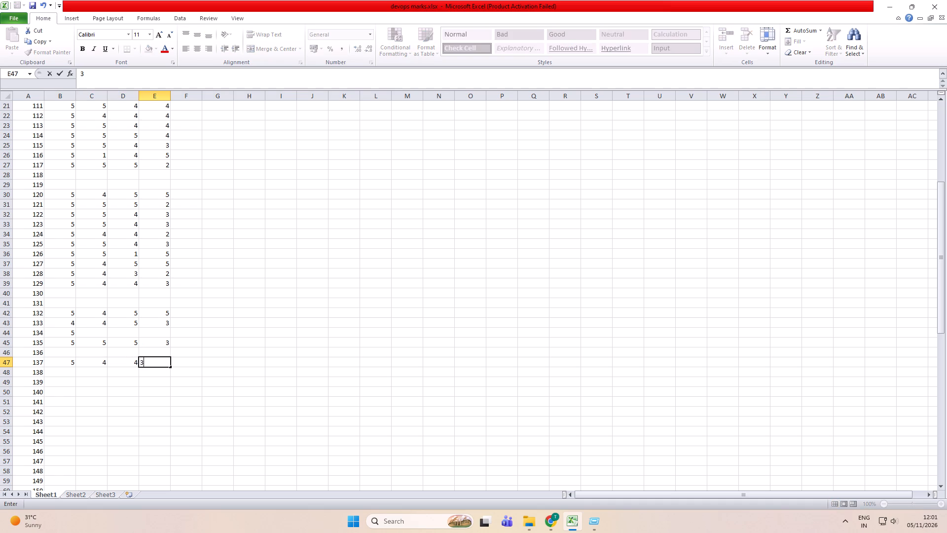
click(328, 392)
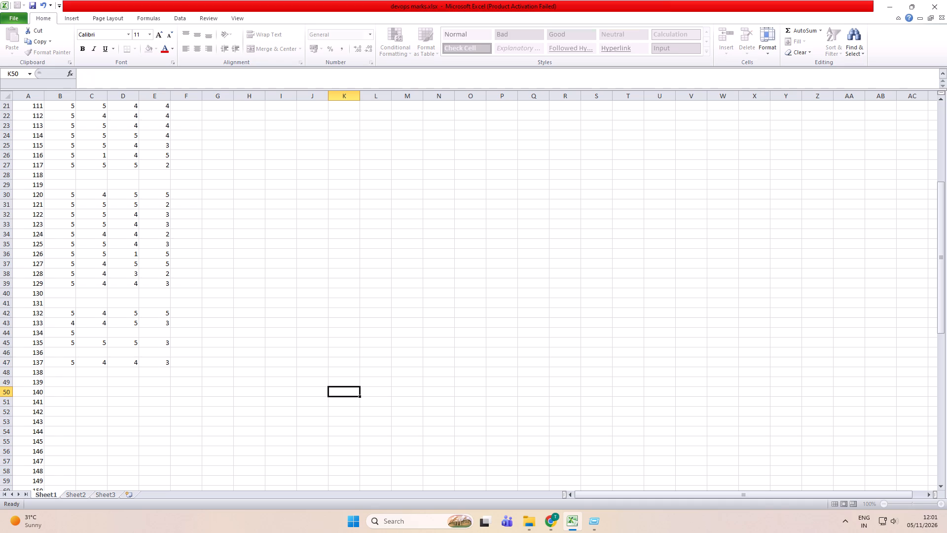
Enter the marks 5, 4, 5 and 3 in columns B to E for number 139.
click(66, 383)
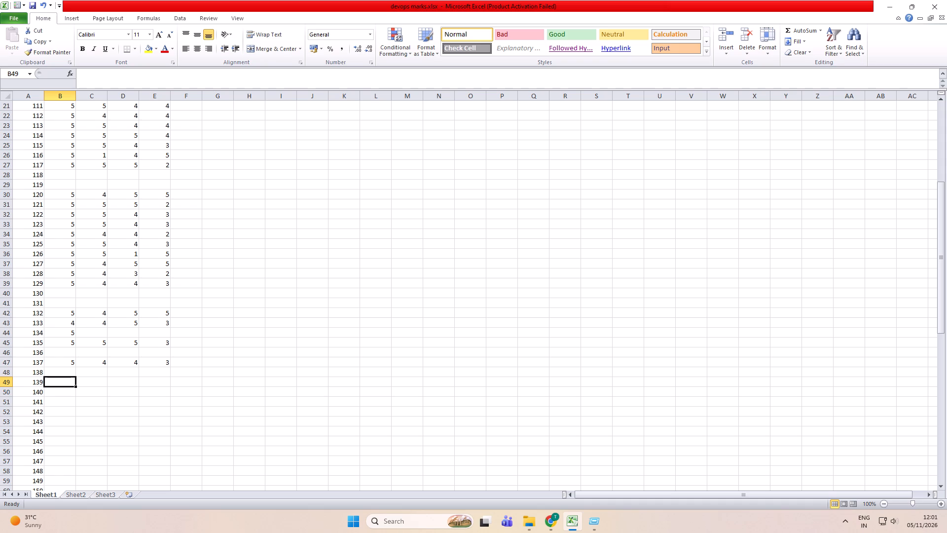
key(5)
key(Right)
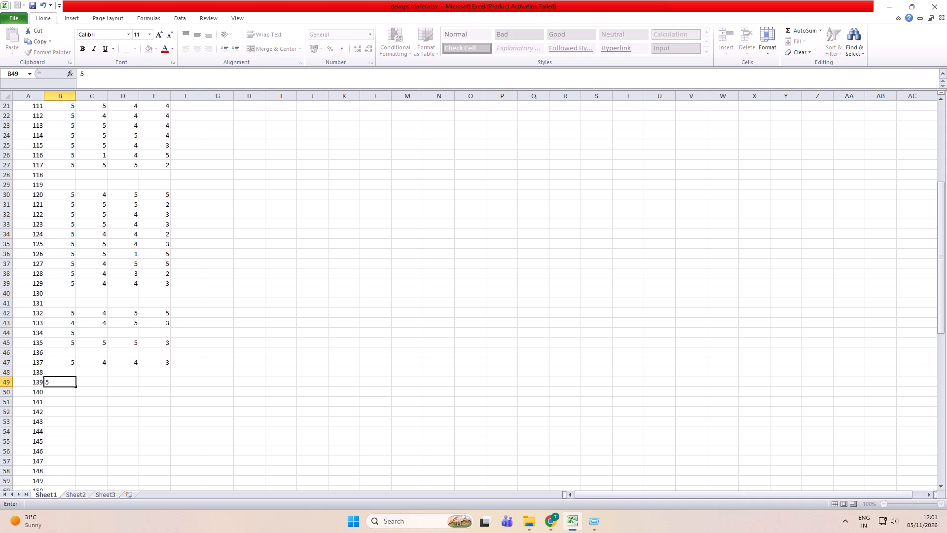
key(4)
key(Right)
key(5)
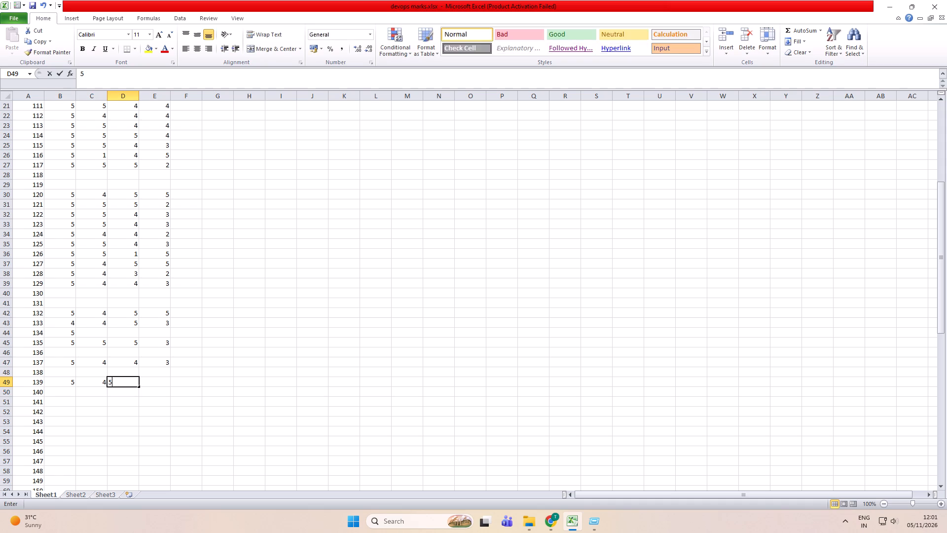
key(Right)
key(3)
key(Right)
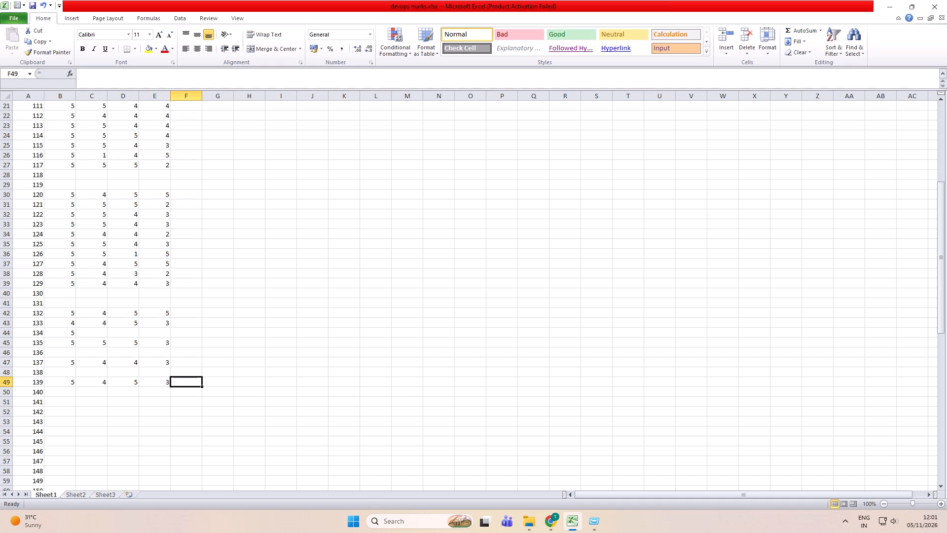
Enter the marks 5, 4, 5 and 5 in columns B to E for number 140.
click(68, 394)
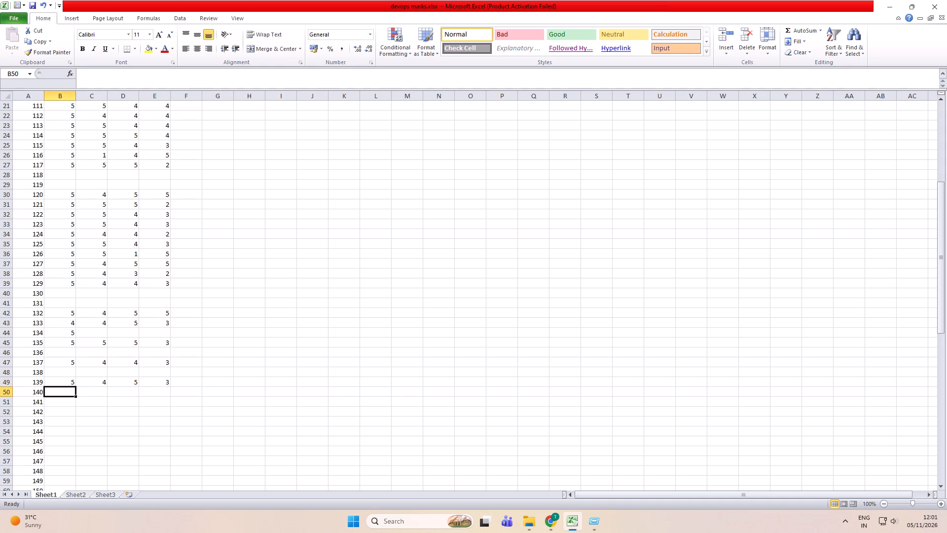
key(5)
key(Right)
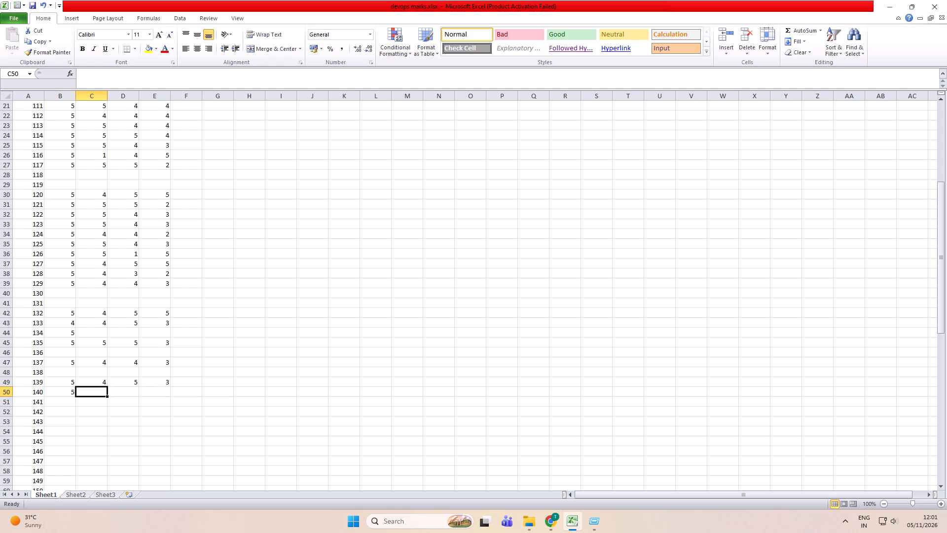
key(4)
key(Right)
key(5)
key(Right)
key(5)
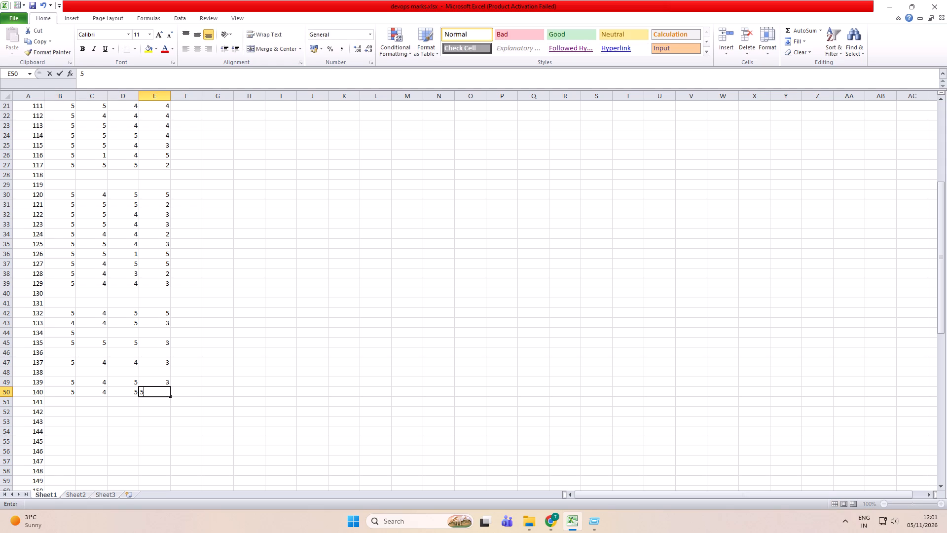
click(375, 430)
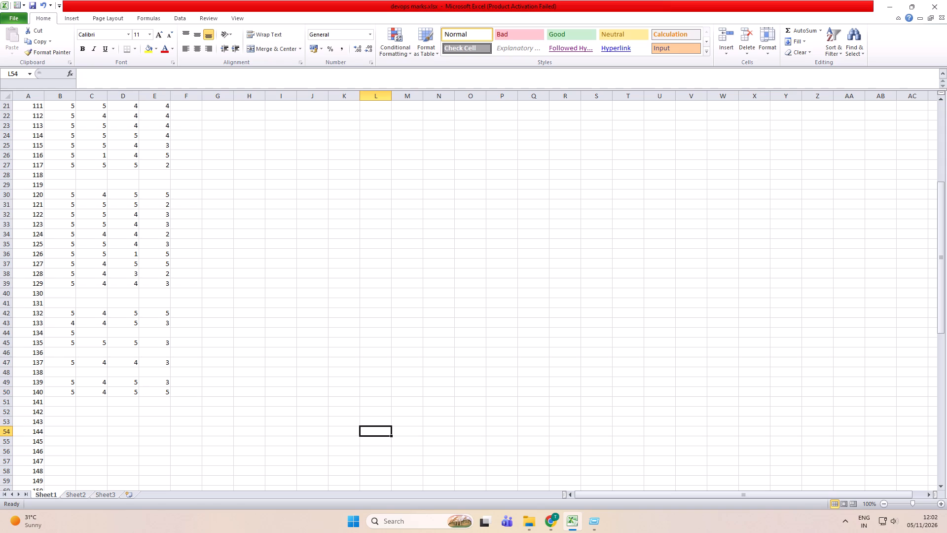
Enter the marks 5, 5, 4 and 5 in columns B to E for number 141.
click(62, 399)
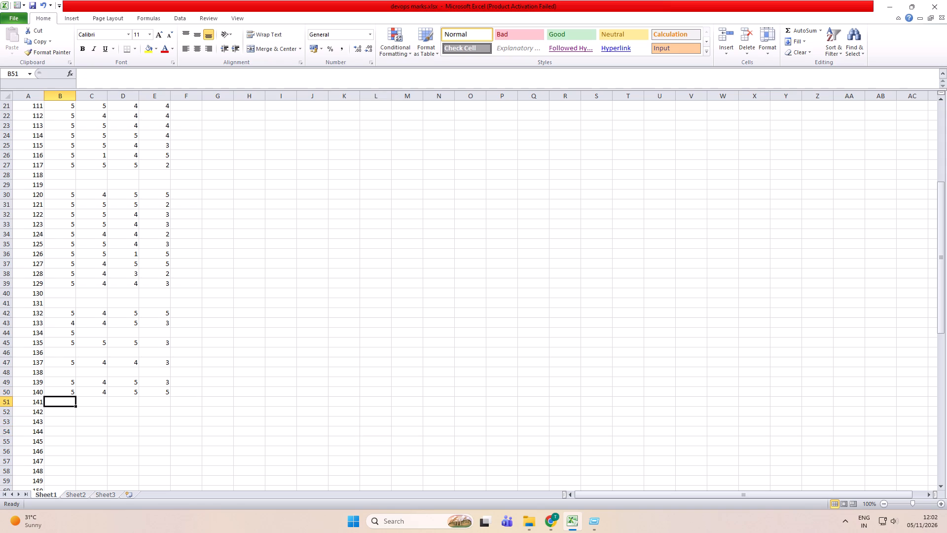
key(5)
key(Right)
key(5)
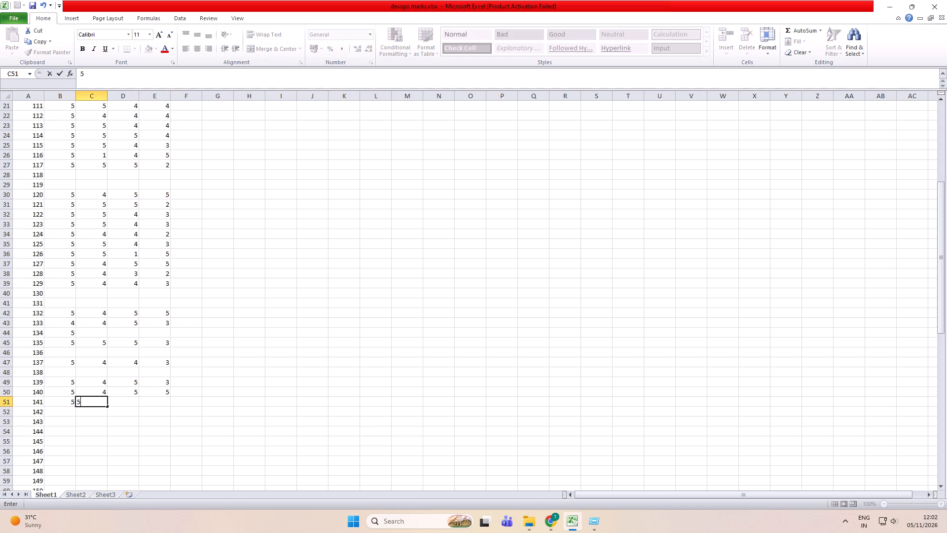
key(Right)
key(4)
key(Right)
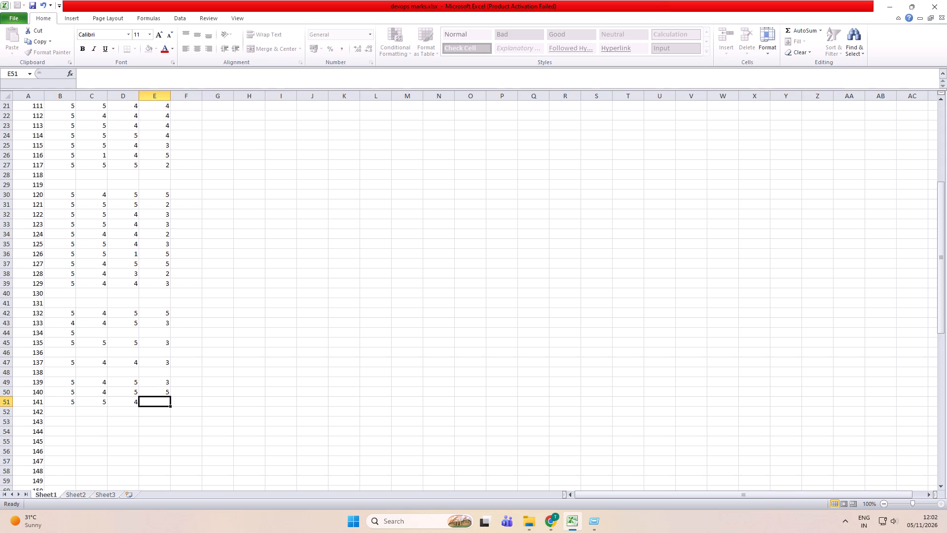
key(5)
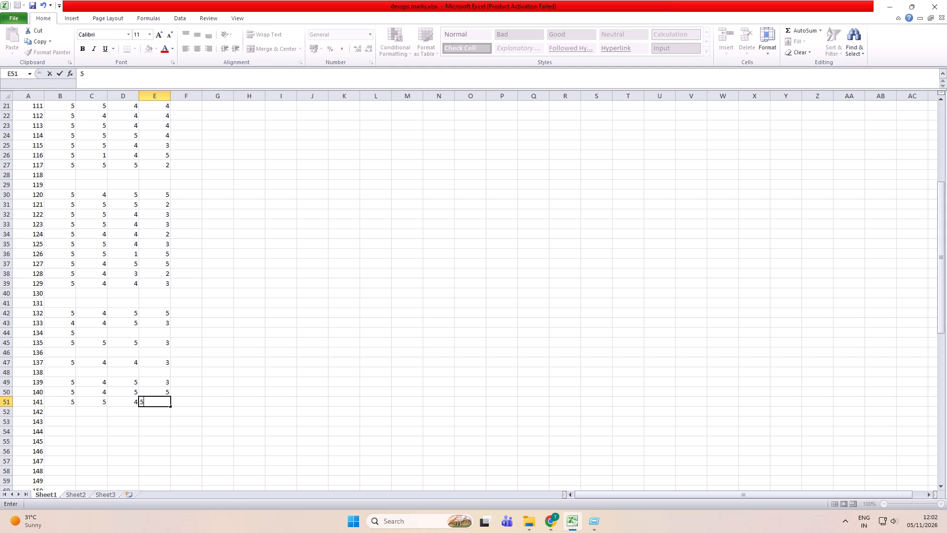
Enter the marks 5, 4, 4 and 4 in columns B to E for number 142.
click(59, 410)
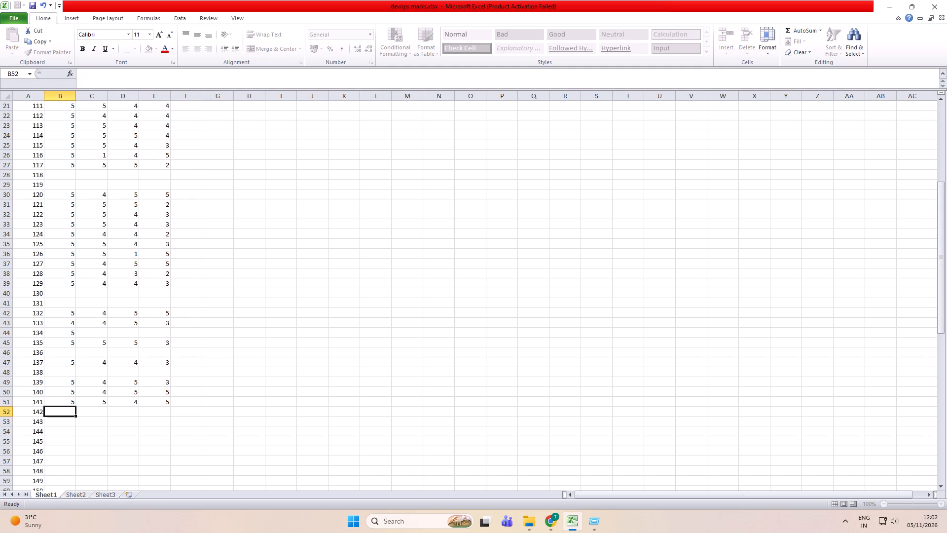
key(5)
key(Right)
key(4)
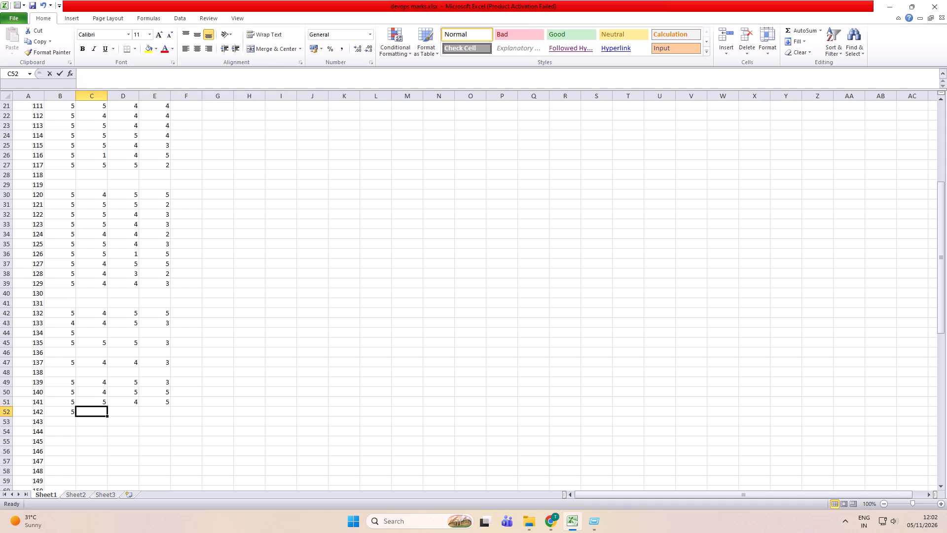
key(Right)
key(4)
key(Right)
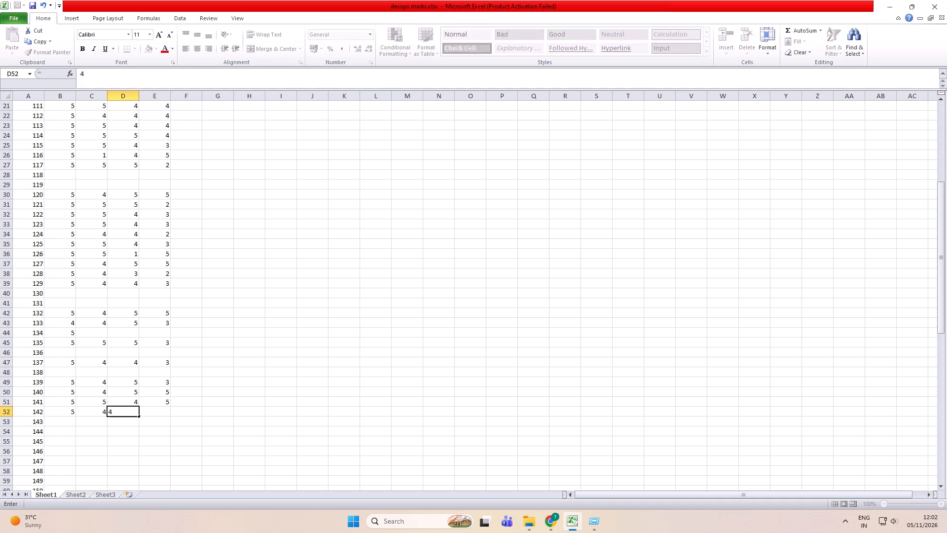
key(4)
key(Right)
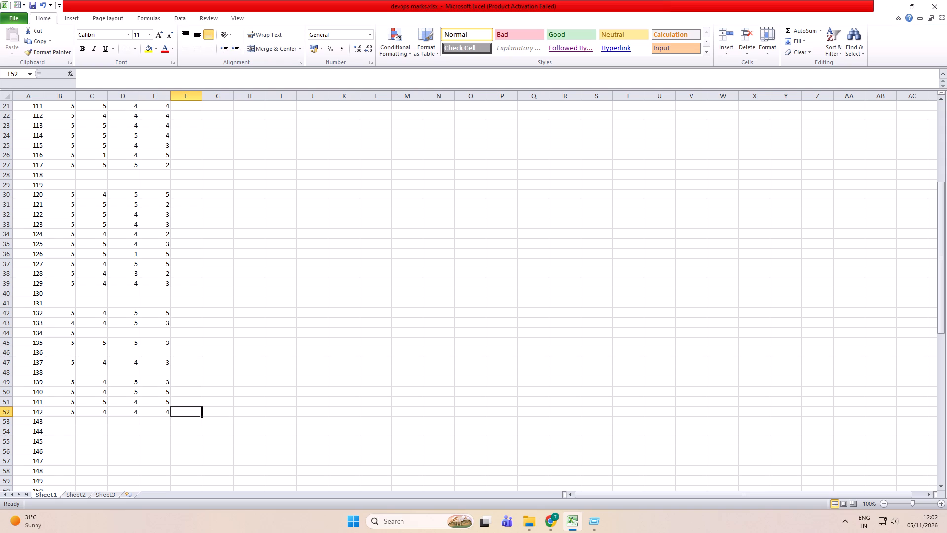
Enter the marks 5, 5, 5 and 5 in columns B to E for number 144.
click(66, 432)
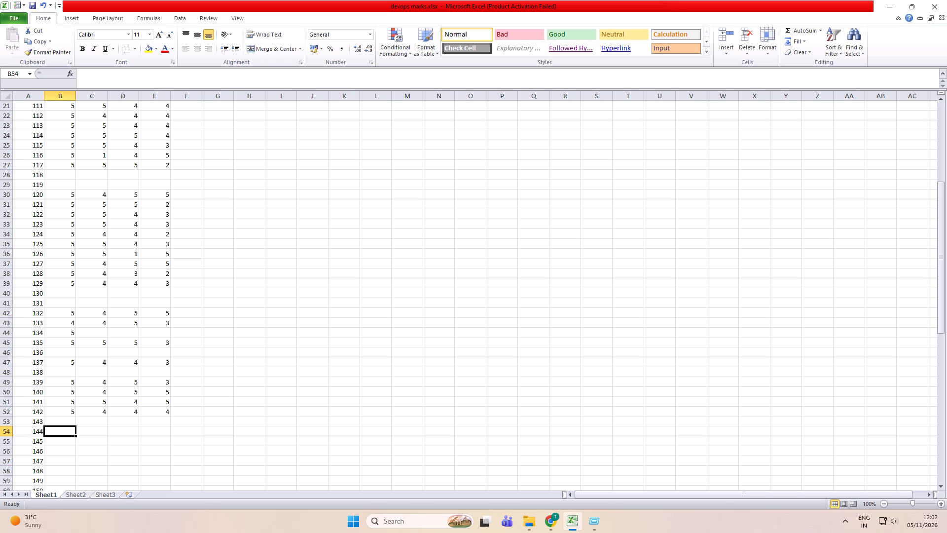
key(5)
key(Right)
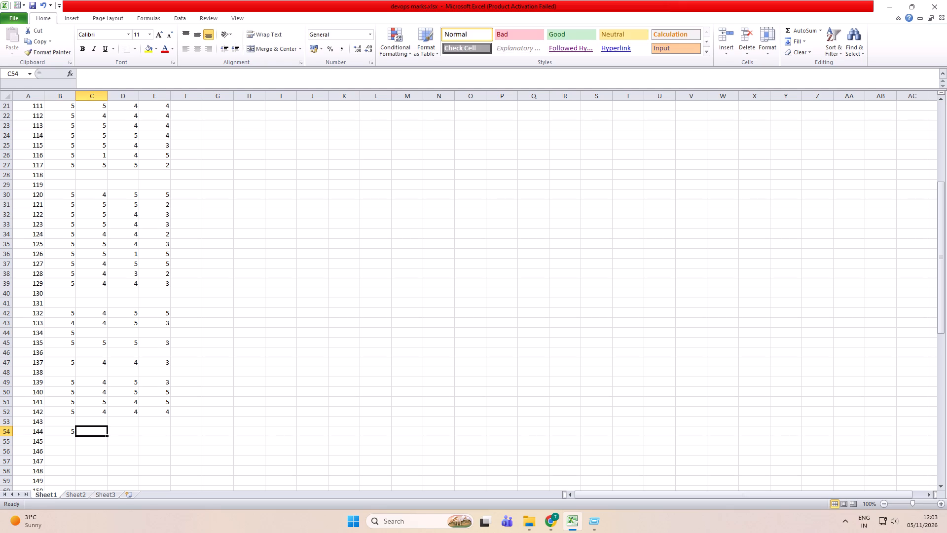
key(5)
key(Right)
key(5)
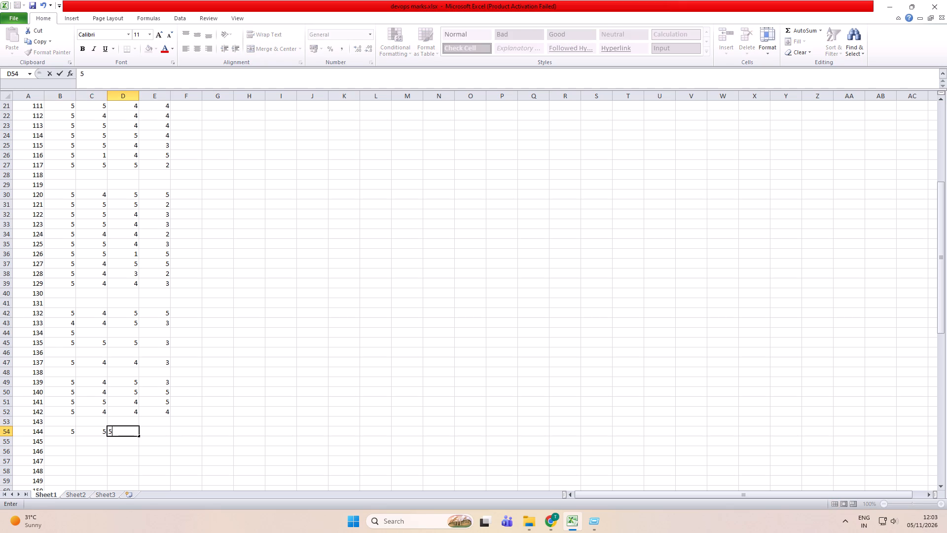
key(Right)
key(5)
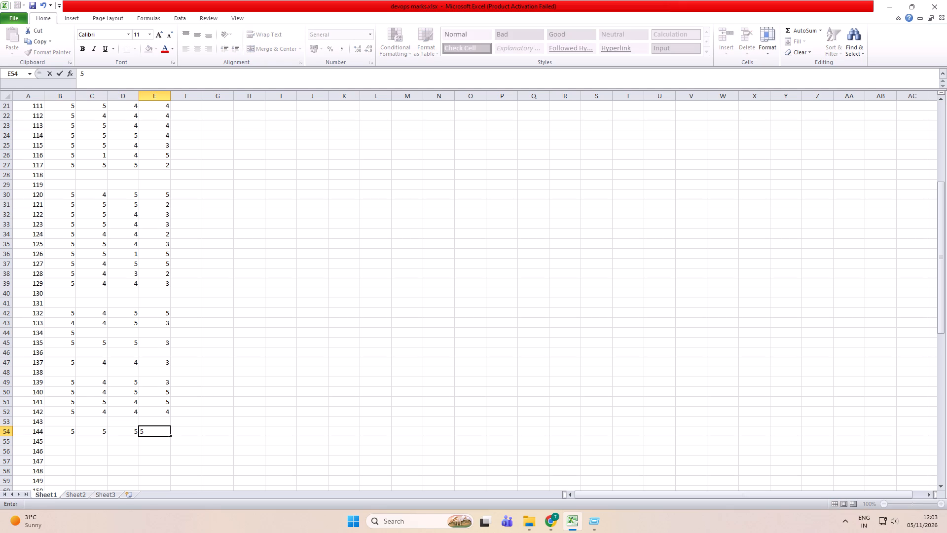
click(283, 412)
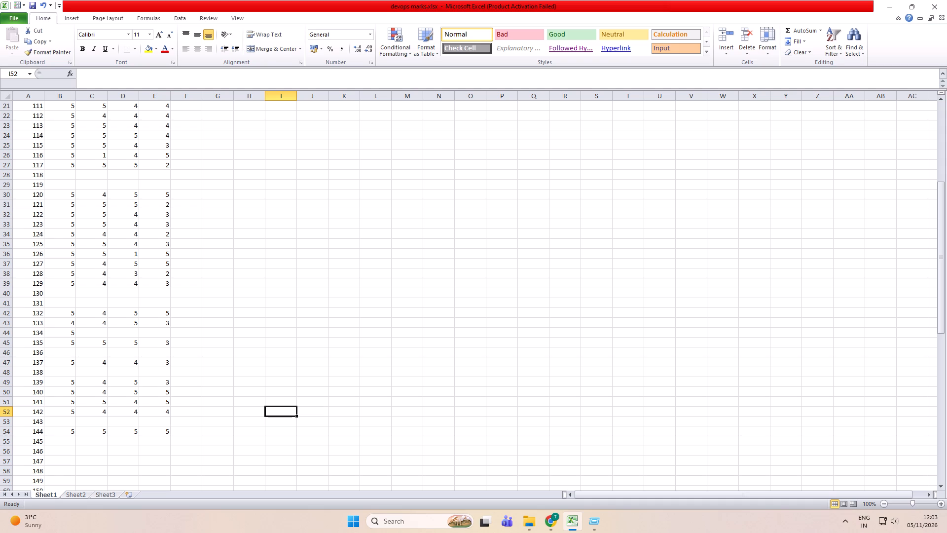
Enter the marks 5, 5, 5 and 5 in columns B to E for number 148.
scroll(36, 213, up, 1)
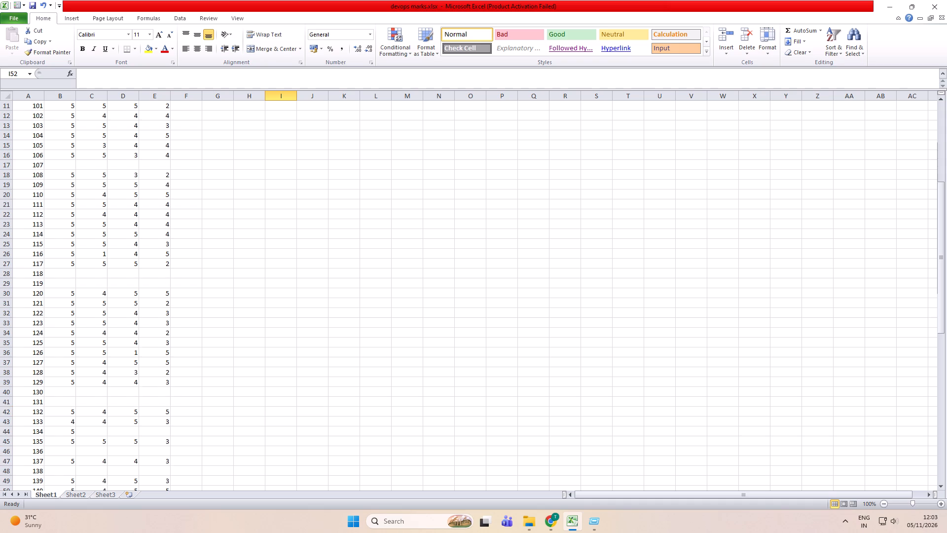
scroll(195, 345, down, 5)
scroll(196, 348, up, 4)
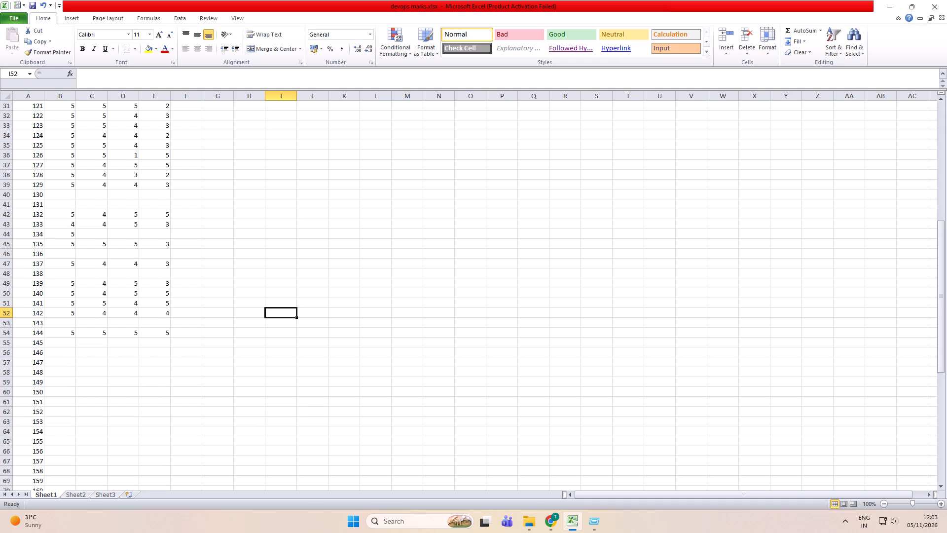
click(53, 474)
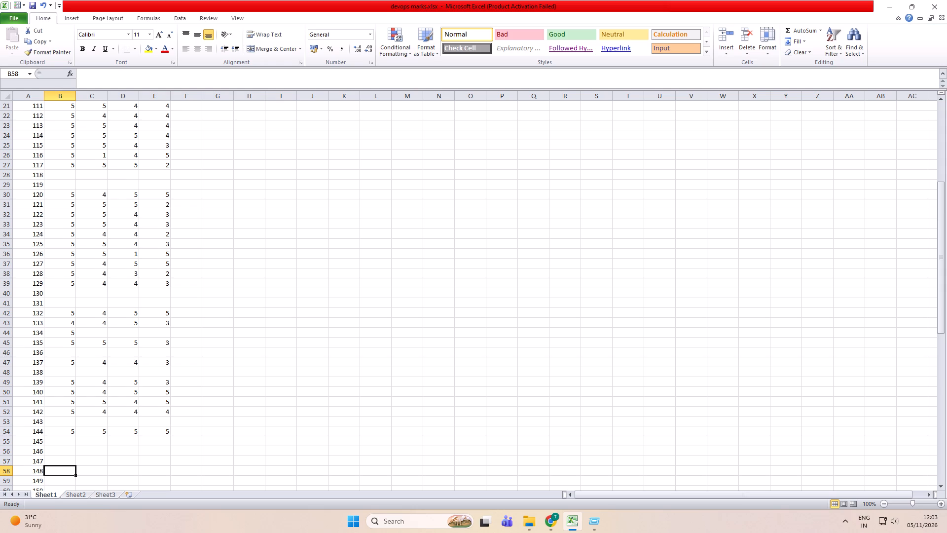
key(5)
key(Right)
key(5)
key(Right)
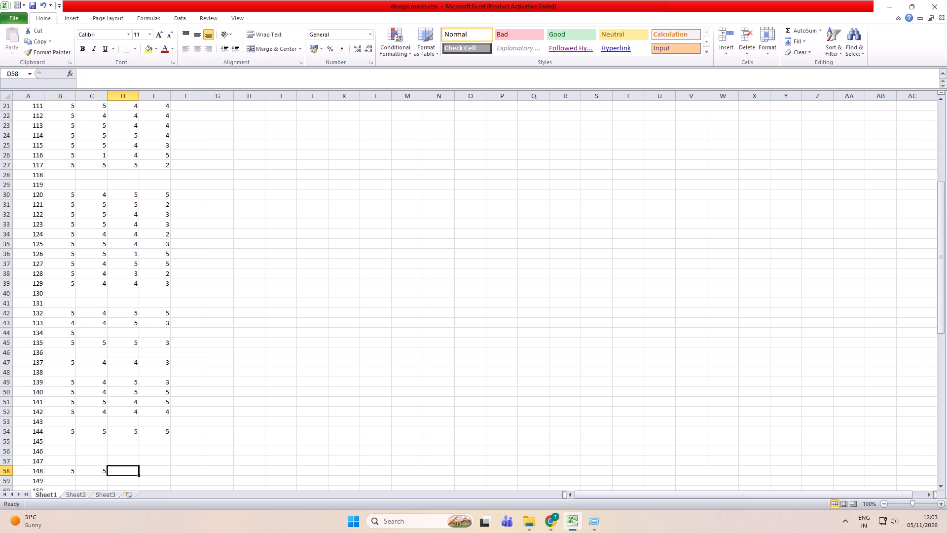
key(5)
key(Right)
key(5)
key(Right)
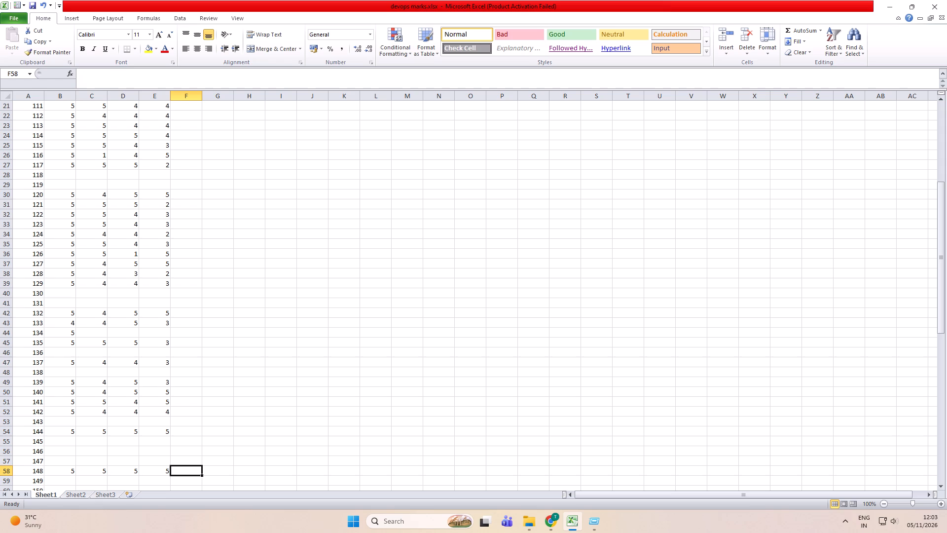
Enter the marks 5, 4, 4 and 4 in columns B to E for number 150.
scroll(53, 474, down, 1)
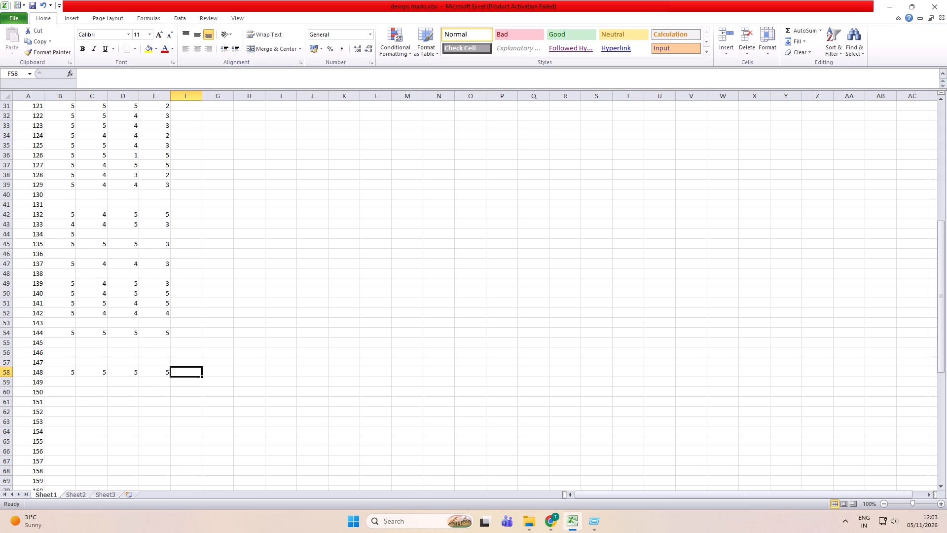
click(60, 394)
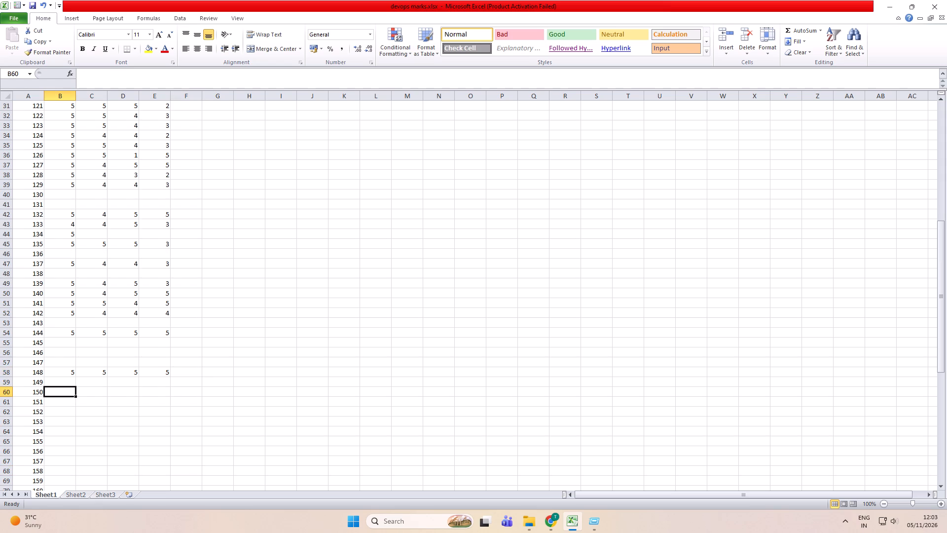
key(5)
key(Right)
key(4)
key(Right)
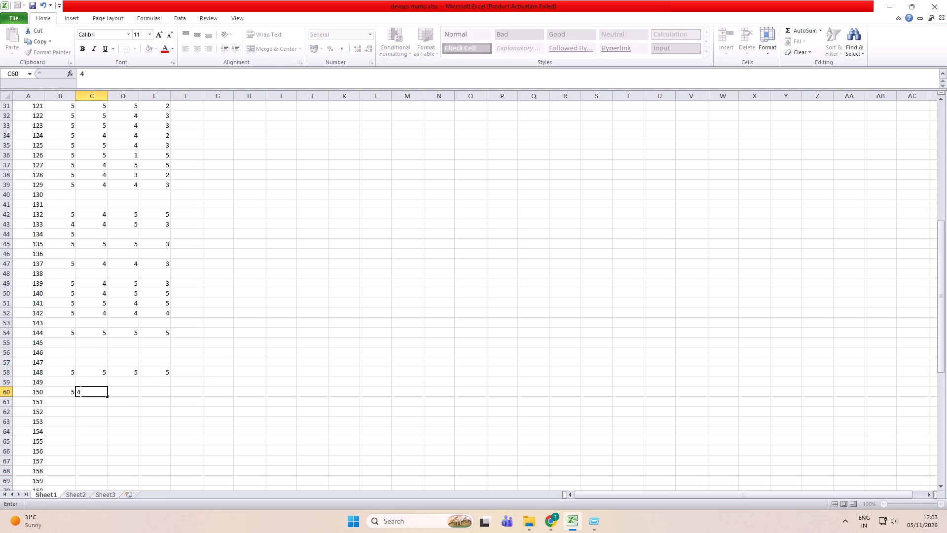
key(4)
key(Right)
key(4)
key(Right)
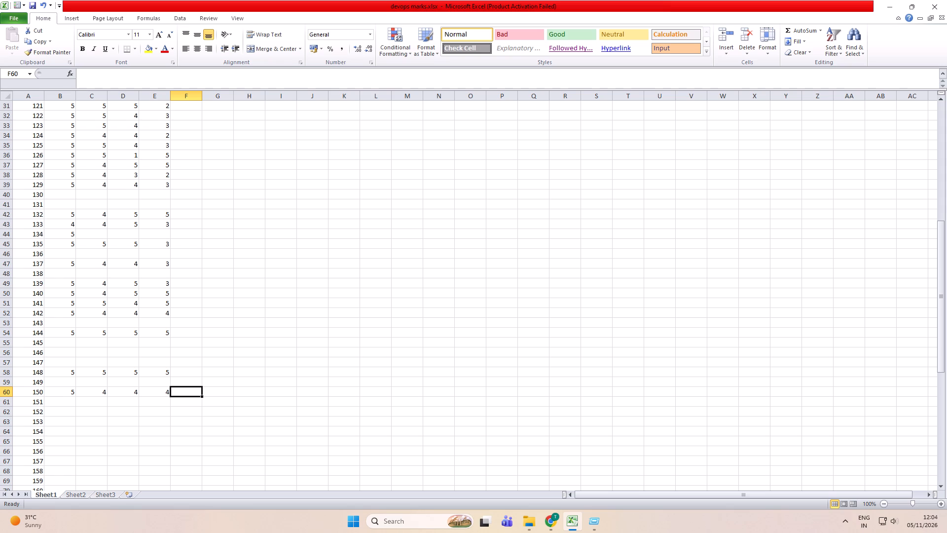
Enter the marks 5, 5, 5 and 4 in columns B to E for number 151.
click(67, 400)
key(5)
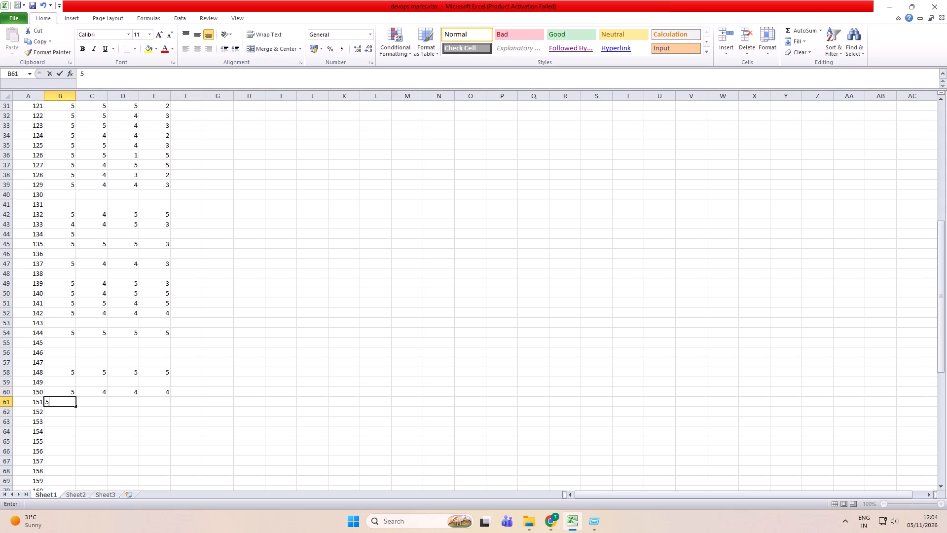
key(Right)
key(5)
key(Right)
key(5)
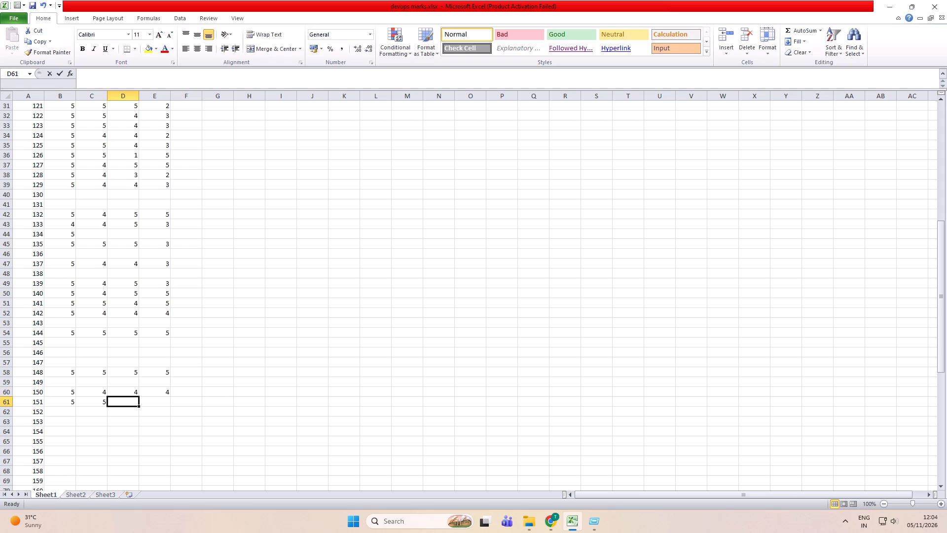
key(Right)
key(4)
key(Right)
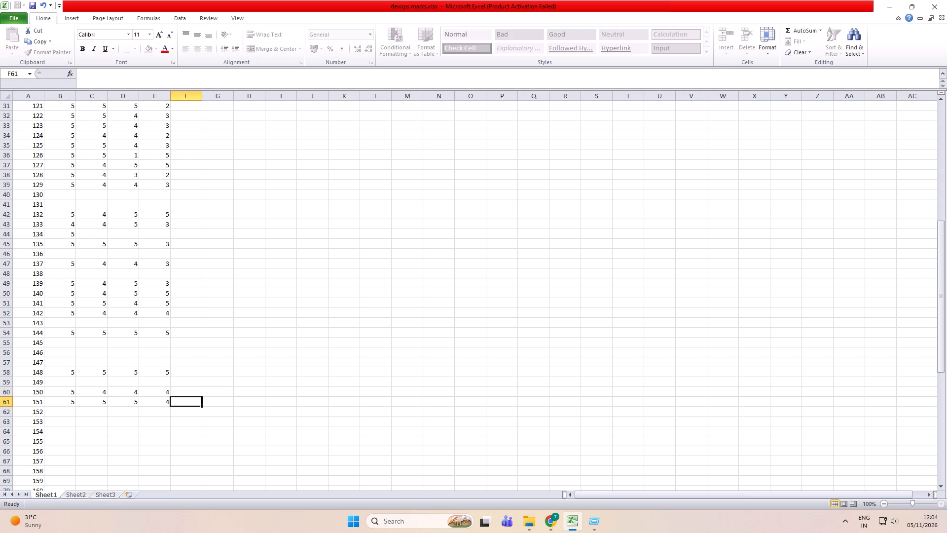
Enter the marks 4, 4, 4 and 4 in columns B to E for number 152.
click(66, 414)
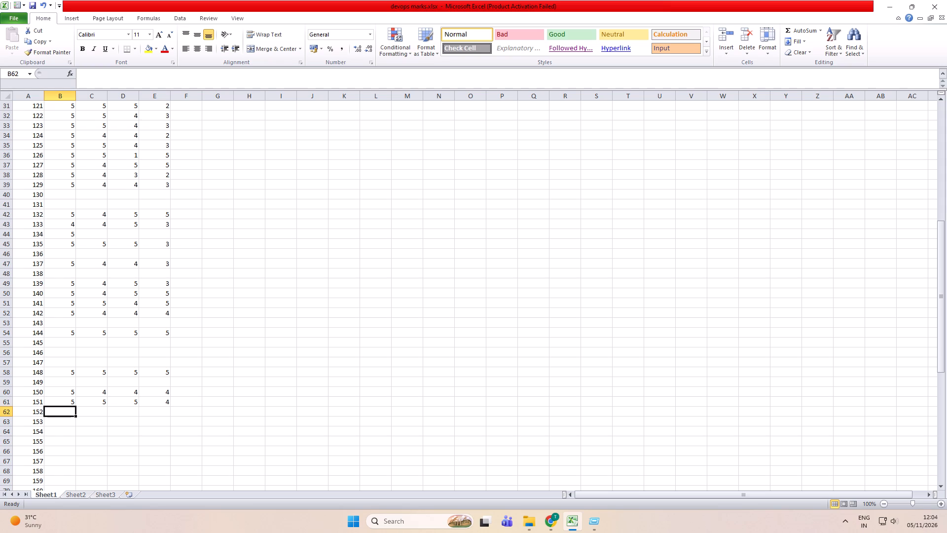
key(4)
key(Right)
key(4)
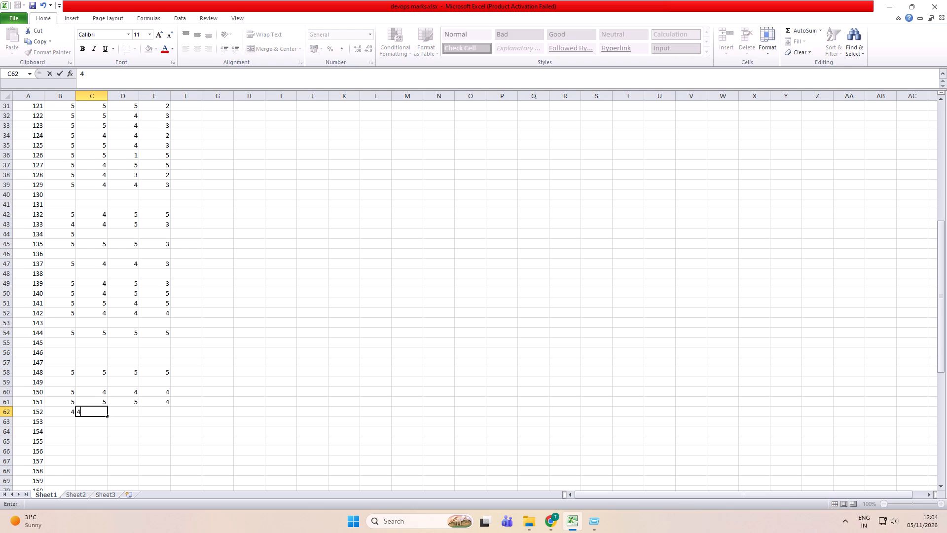
key(Right)
key(4)
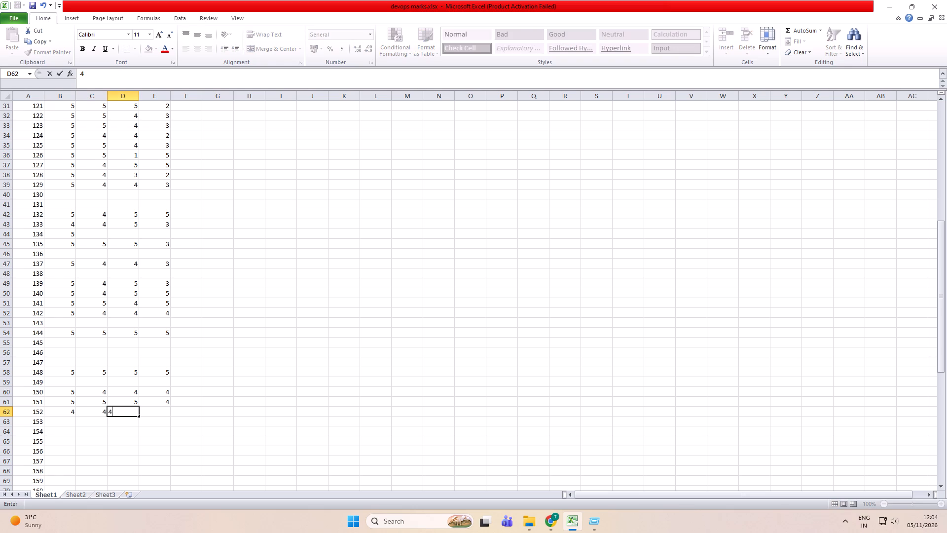
key(Right)
key(4)
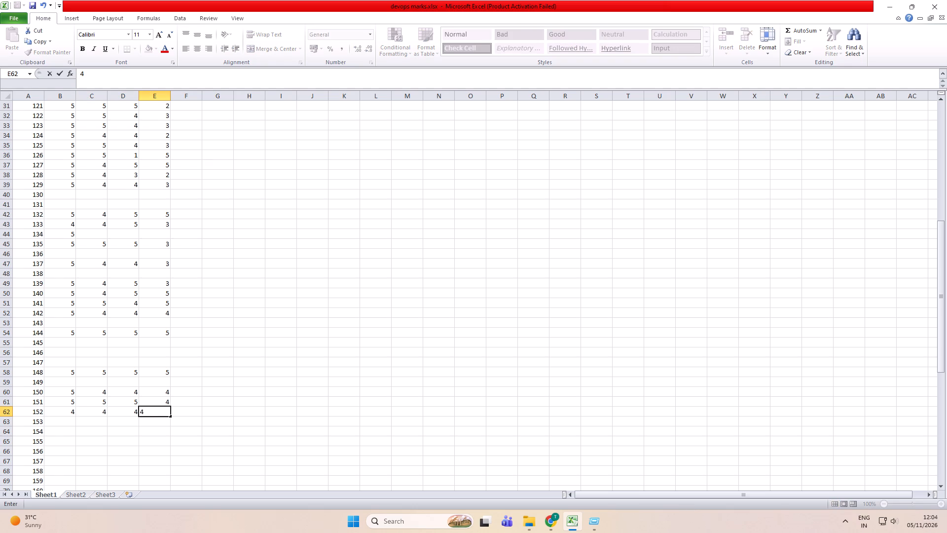
click(432, 439)
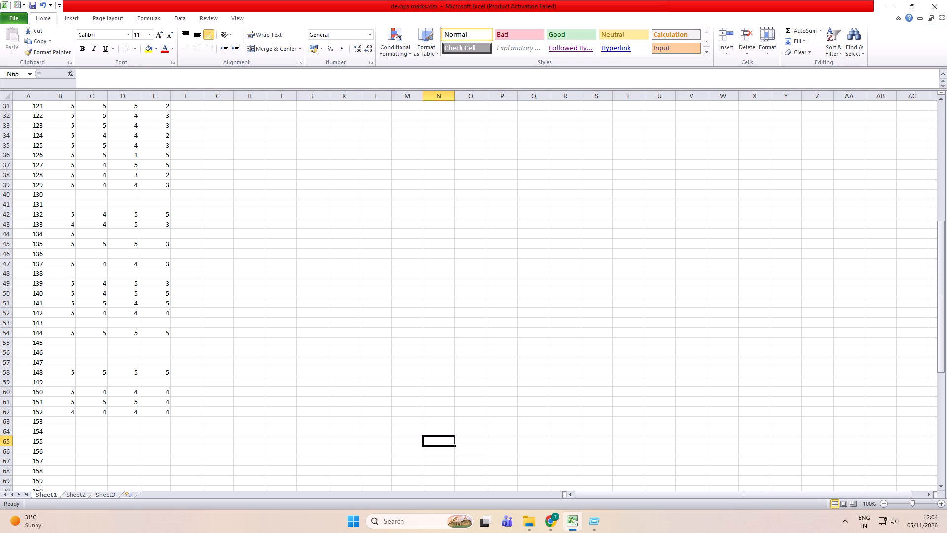
Enter the marks 5, 5, 4 and 4 in columns B to E for number 153.
click(65, 419)
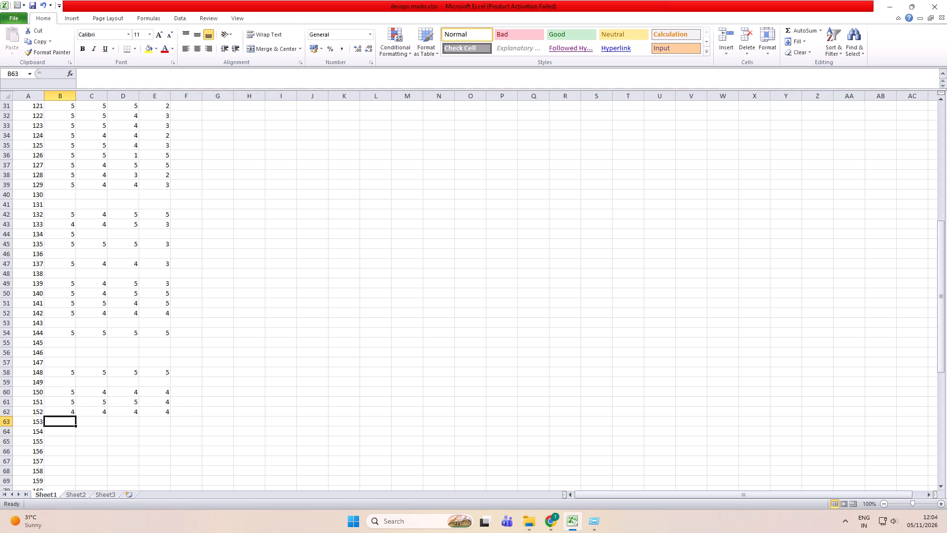
key(5)
key(Right)
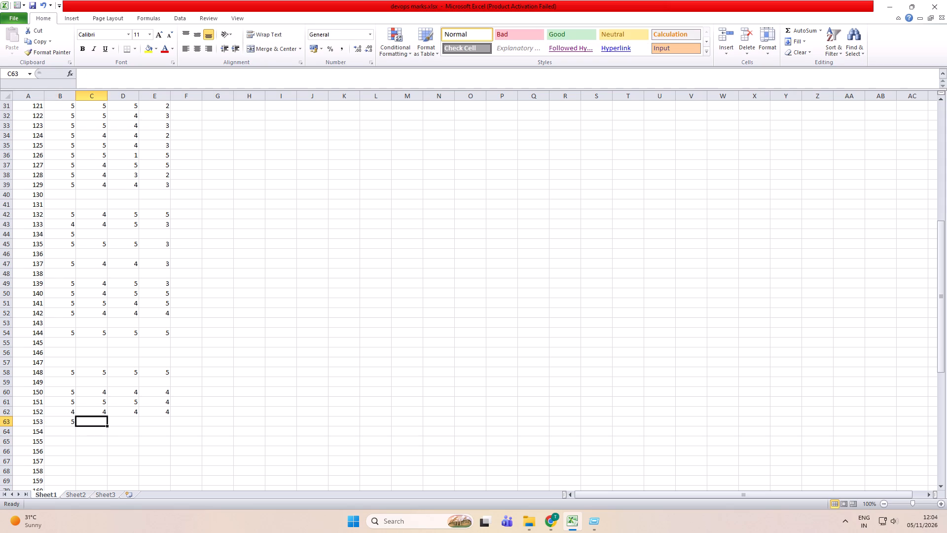
key(5)
key(Right)
key(4)
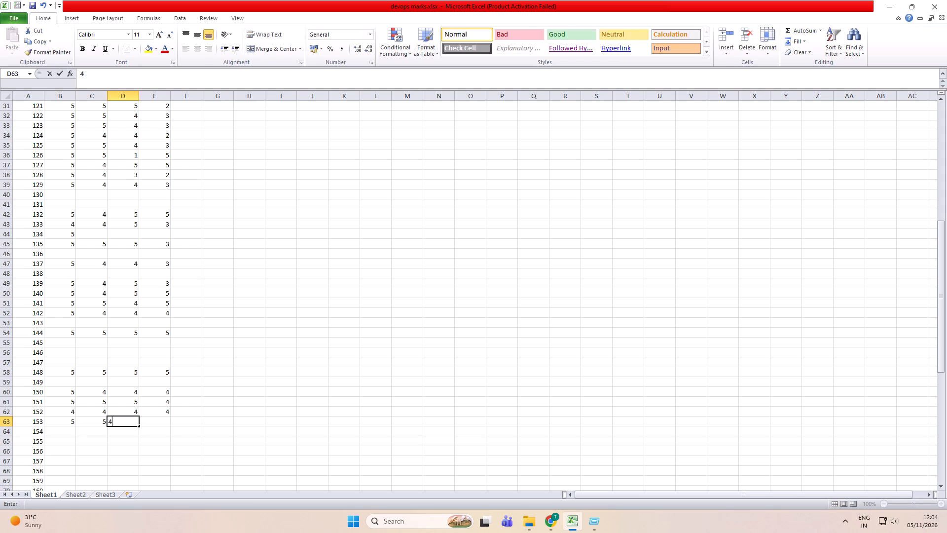
key(Right)
key(4)
key(Right)
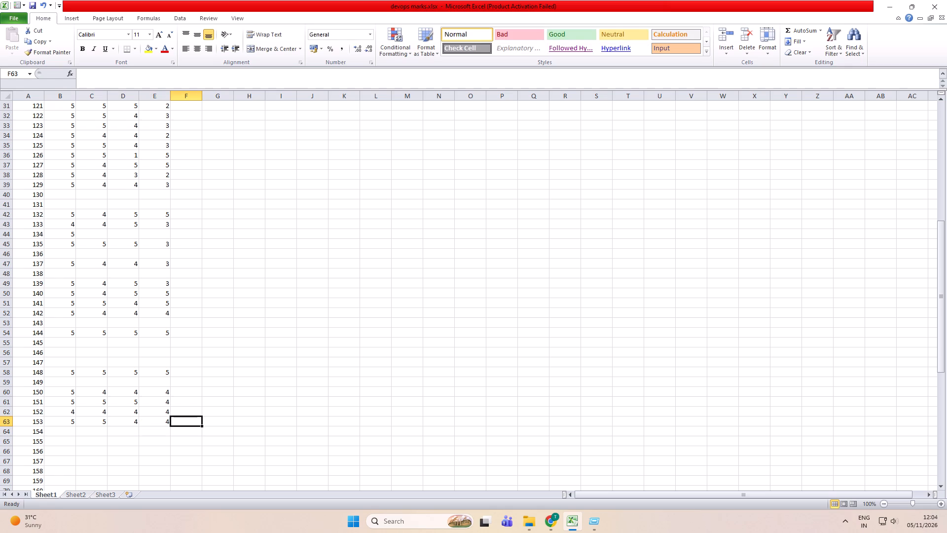
Enter the marks 5, 4, 4 and 4 in columns B to E for number 154.
click(67, 434)
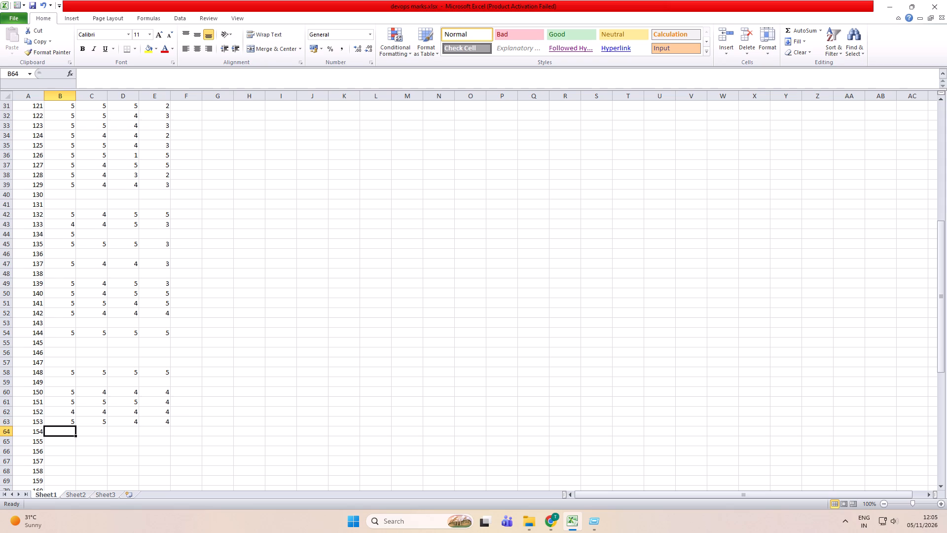
click(58, 433)
key(5)
key(Right)
key(4)
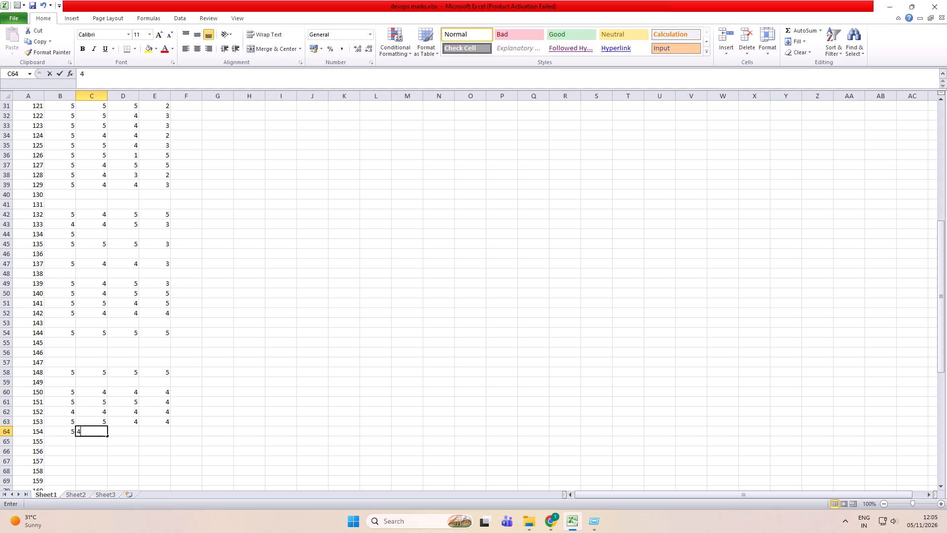
key(Right)
key(4)
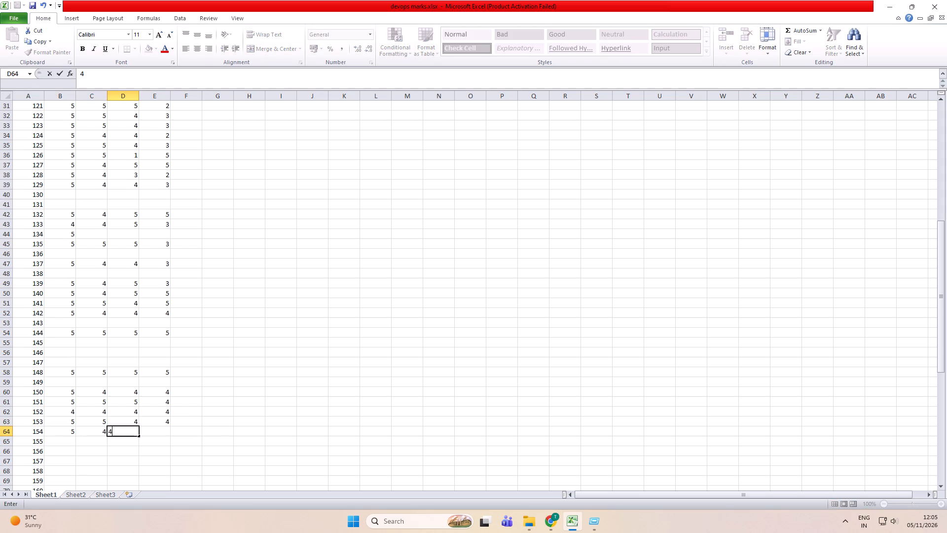
key(Right)
key(4)
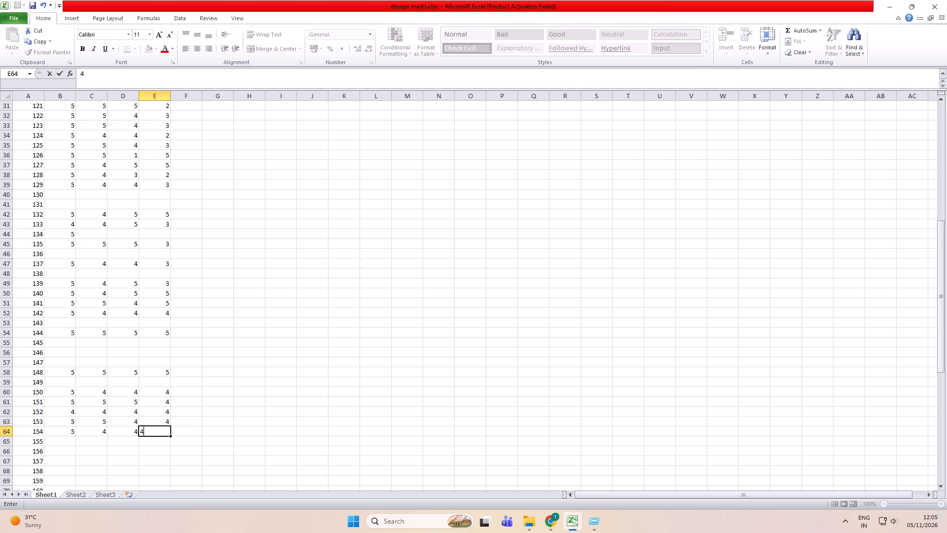
key(Right)
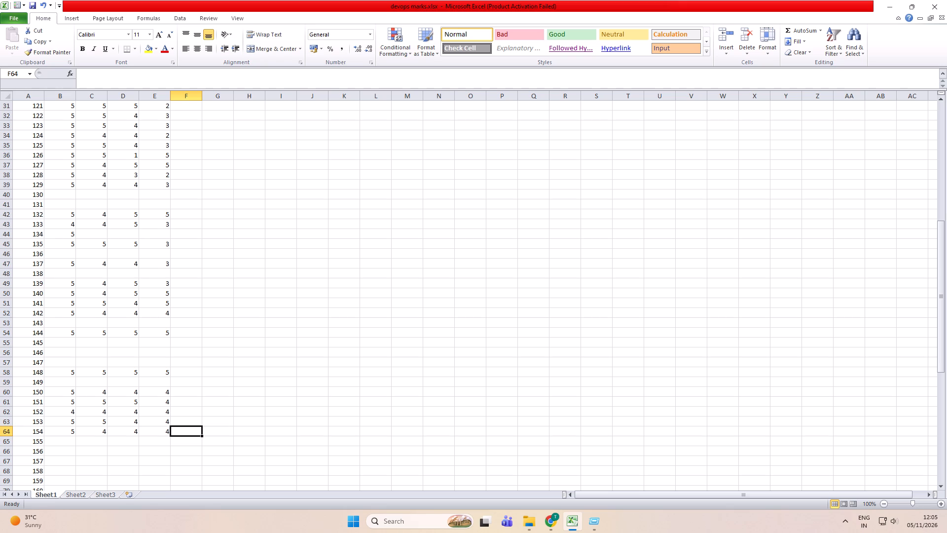
Select the column B cell for number 155.
click(59, 442)
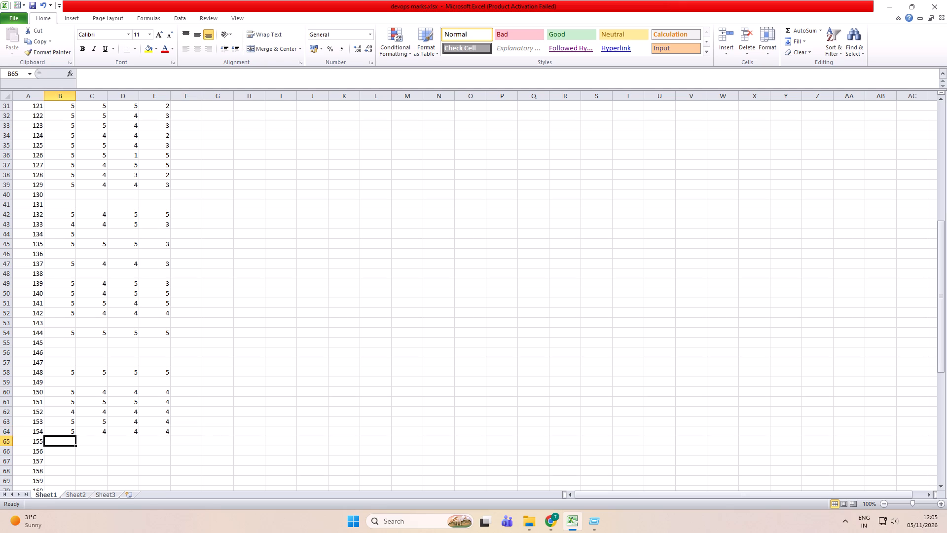
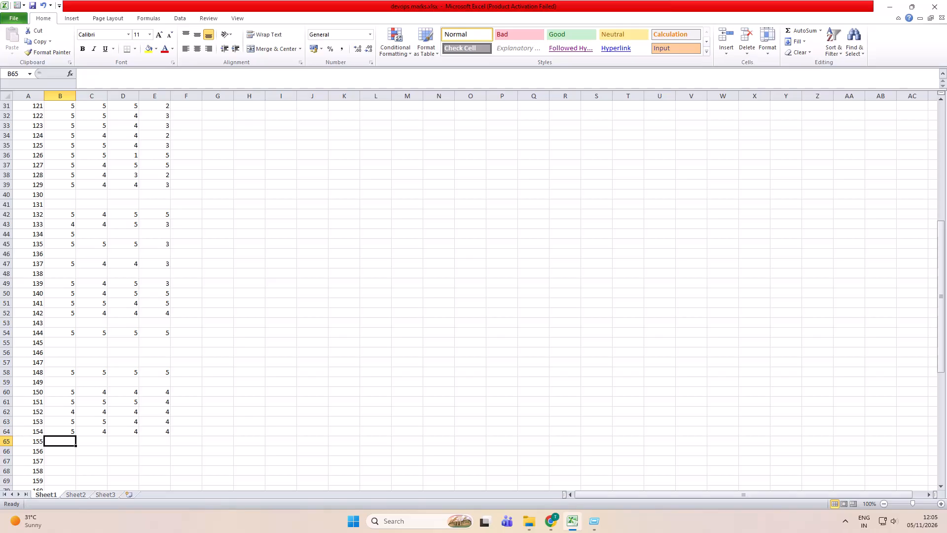
Enter the marks 5, 5, 4 and 3 in columns B to E for number 155.
key(5)
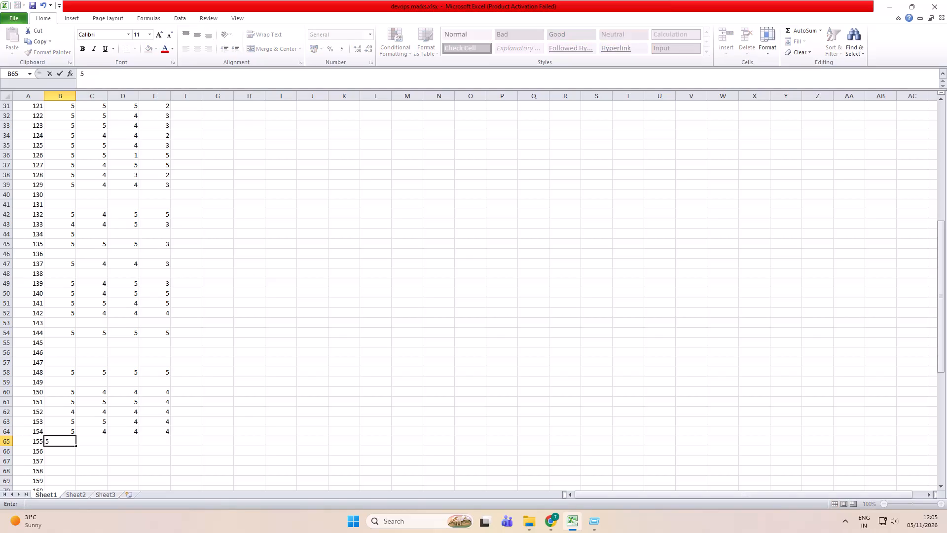
key(Right)
key(5)
key(Right)
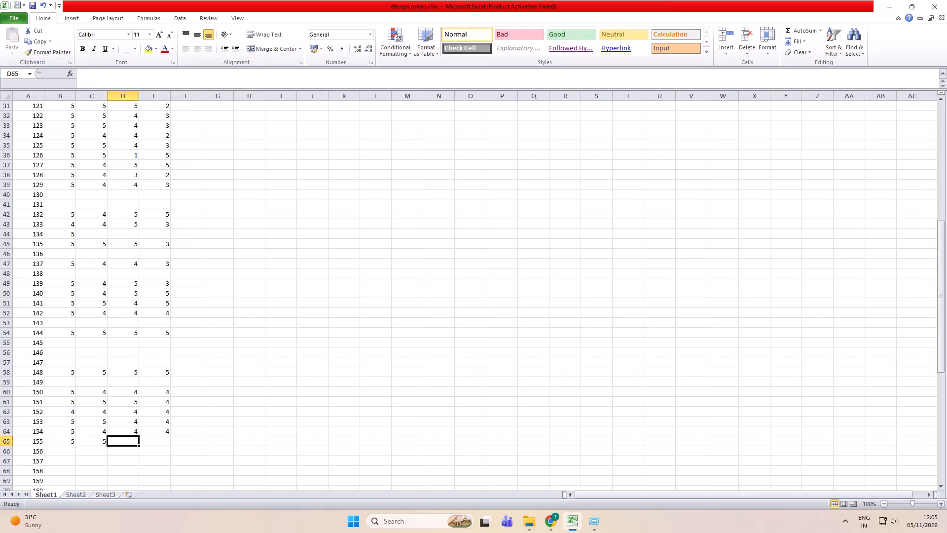
key(4)
key(Right)
key(3)
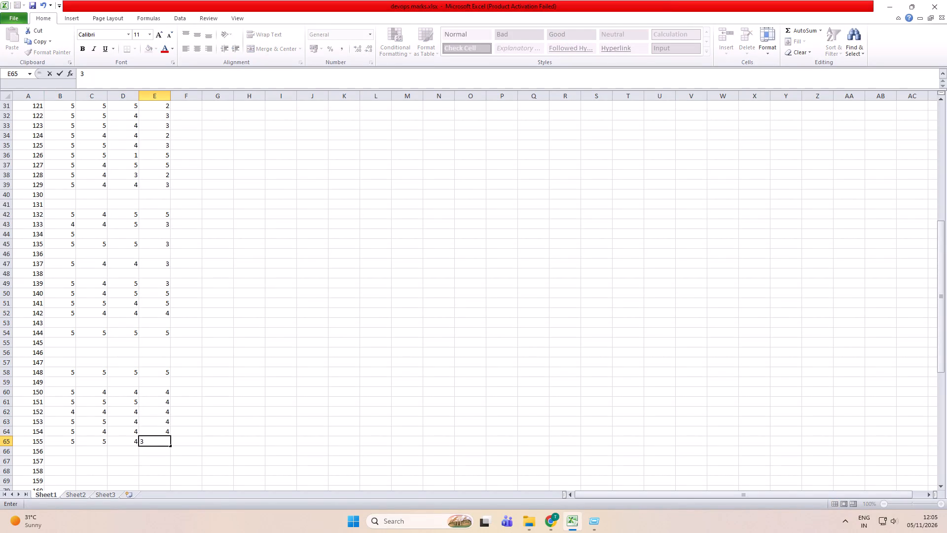
Enter the marks 5, 4, 5 and 5 in columns B to E for number 158.
click(68, 471)
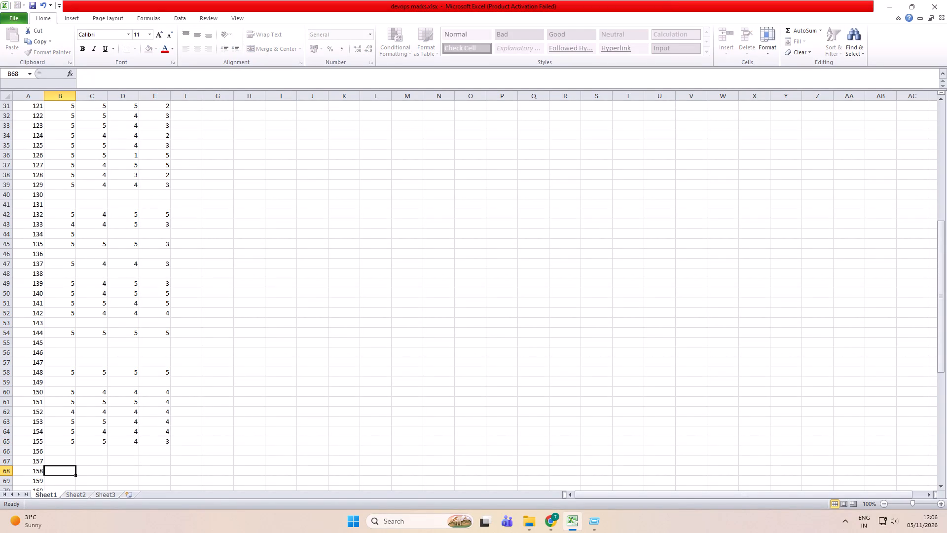
key(5)
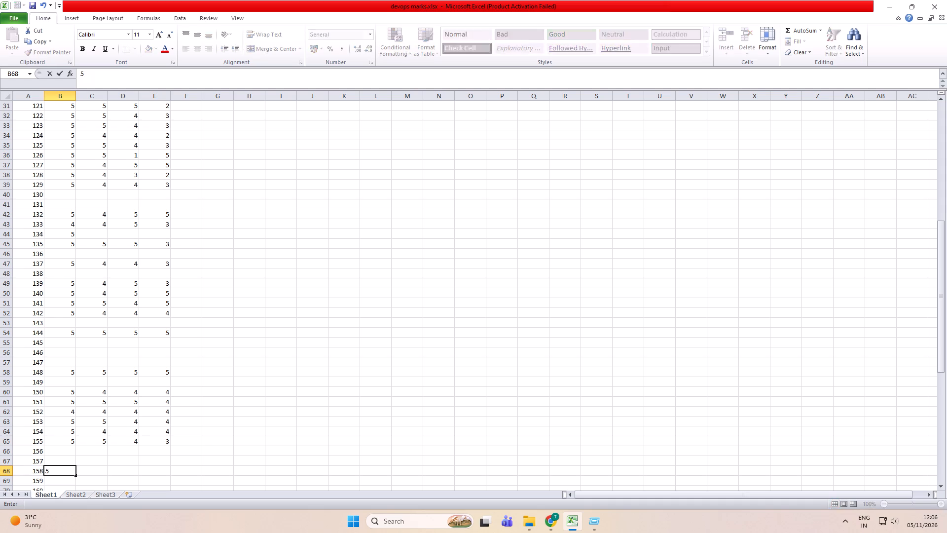
key(Right)
key(4)
key(Right)
text(55)
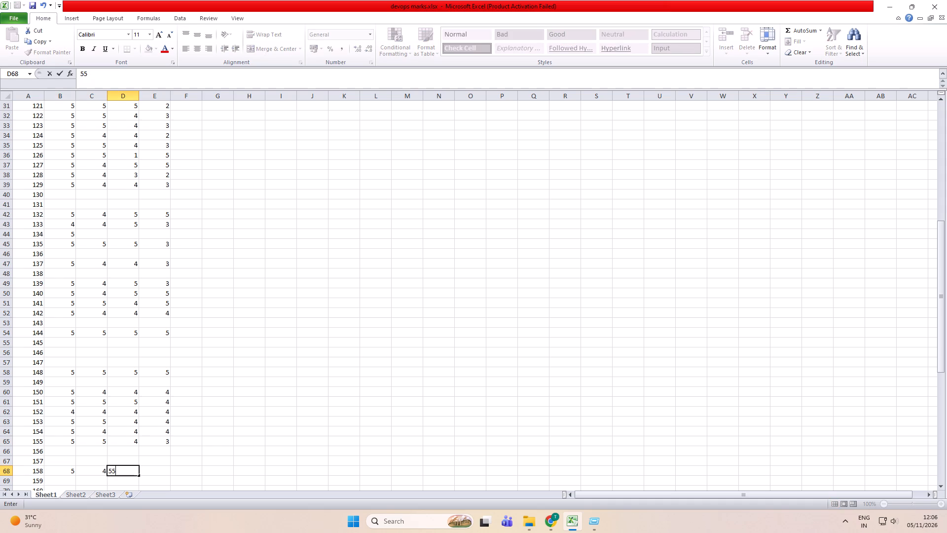
key(BackSpace)
key(Right)
key(5)
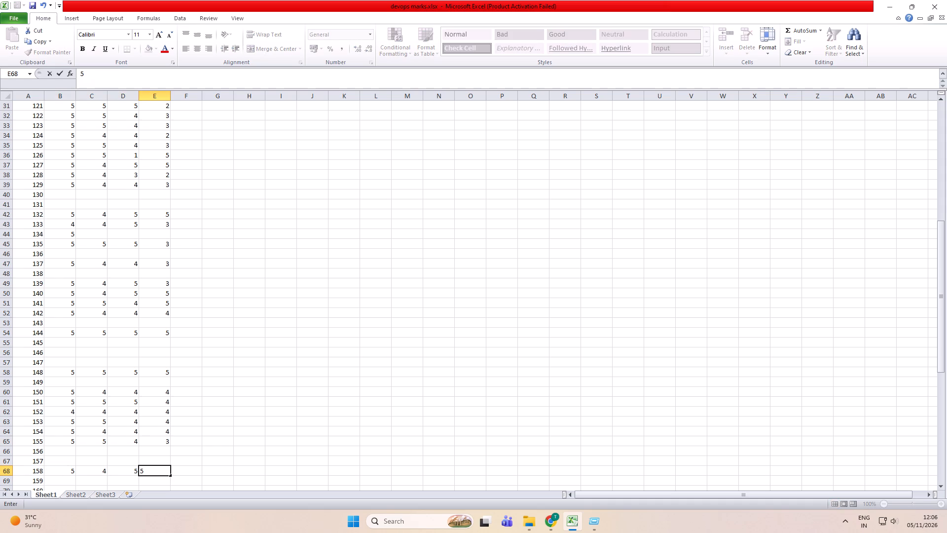
key(Right)
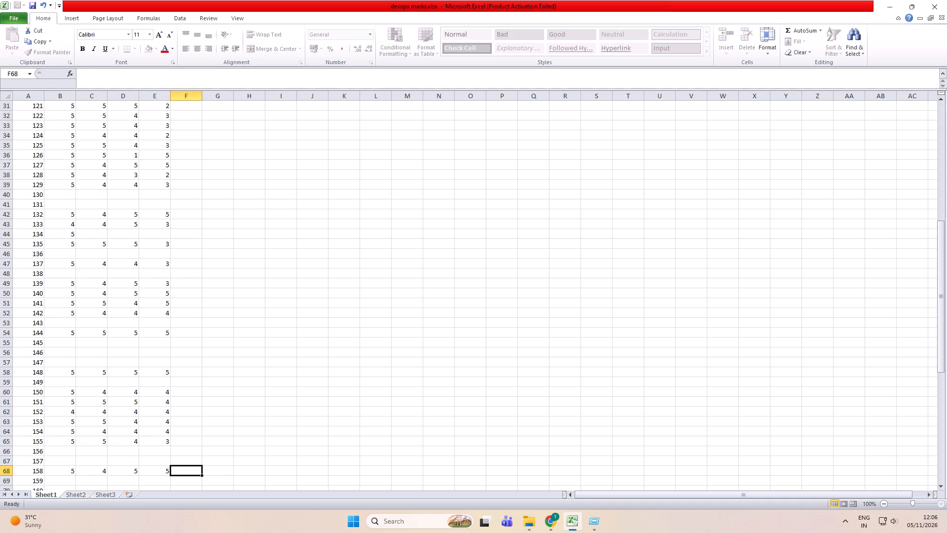
Enter the marks 5, 5, 5 and 5 in columns B to E for number 159.
click(60, 480)
scroll(530, 236, down, 2)
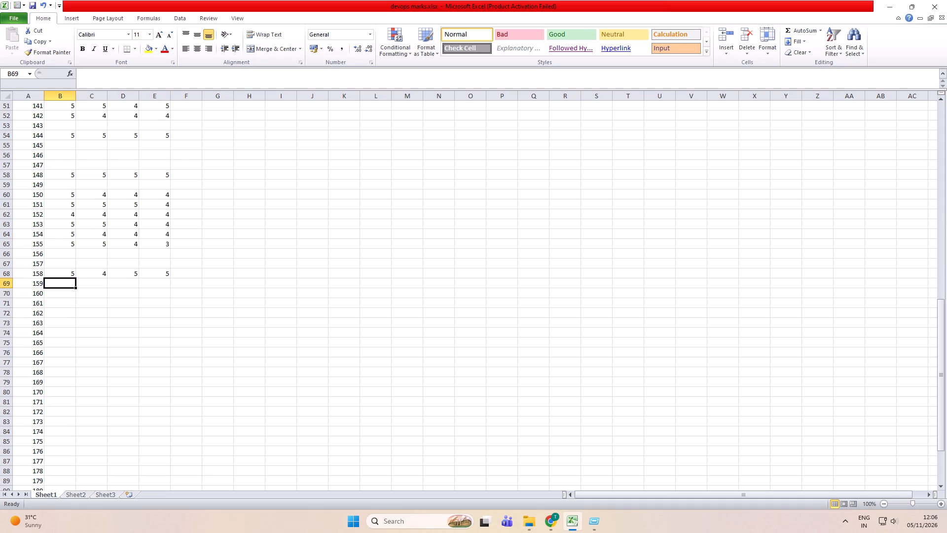
key(5)
key(Right)
key(5)
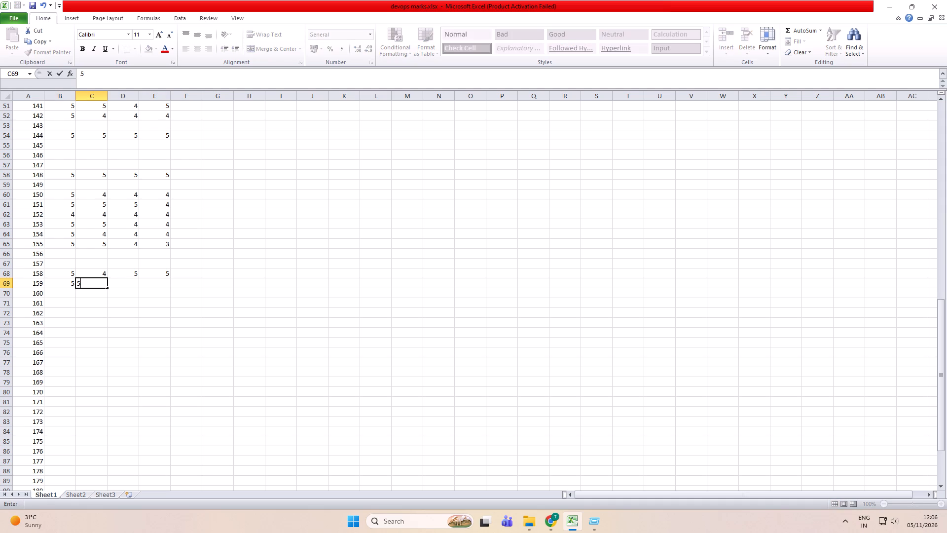
key(Right)
key(5)
key(Right)
key(5)
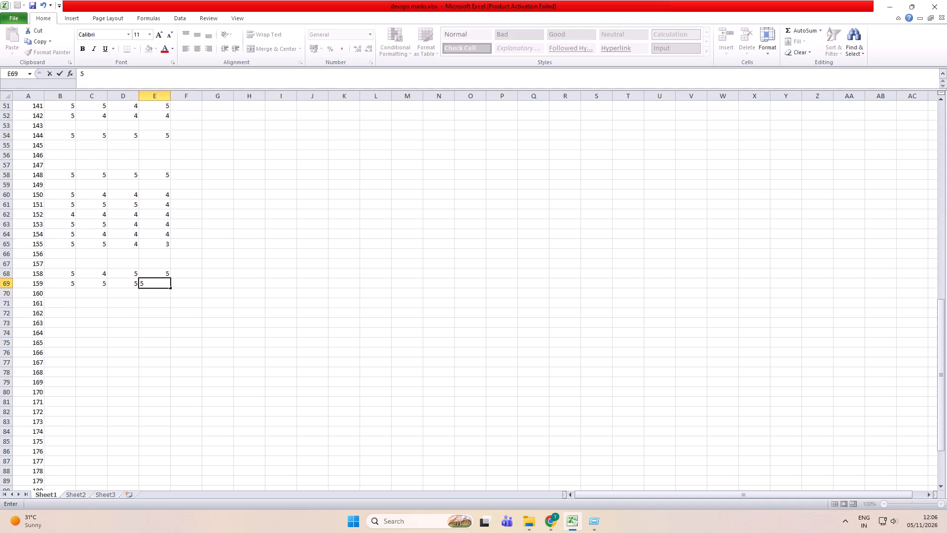
Enter the marks 5, 5, 5 and 2 in columns B to E for number 160.
click(58, 291)
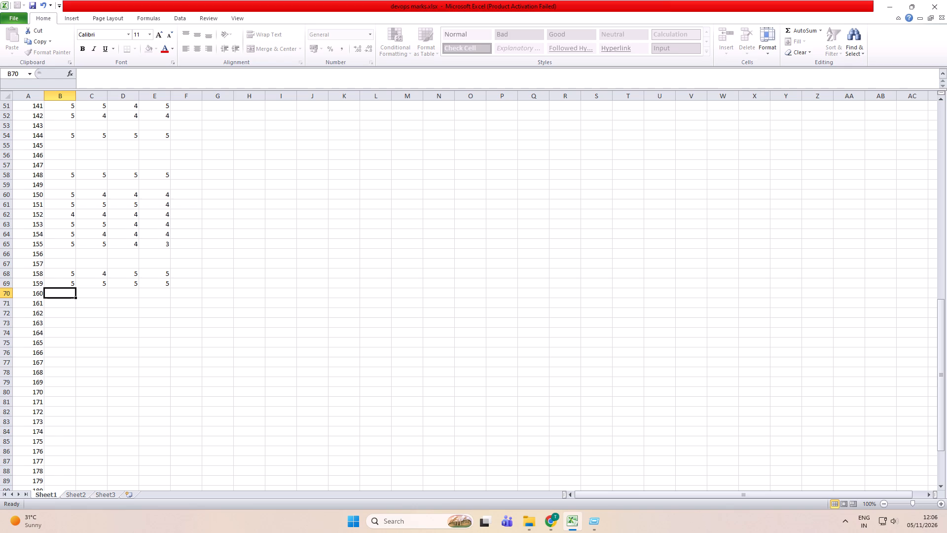
key(5)
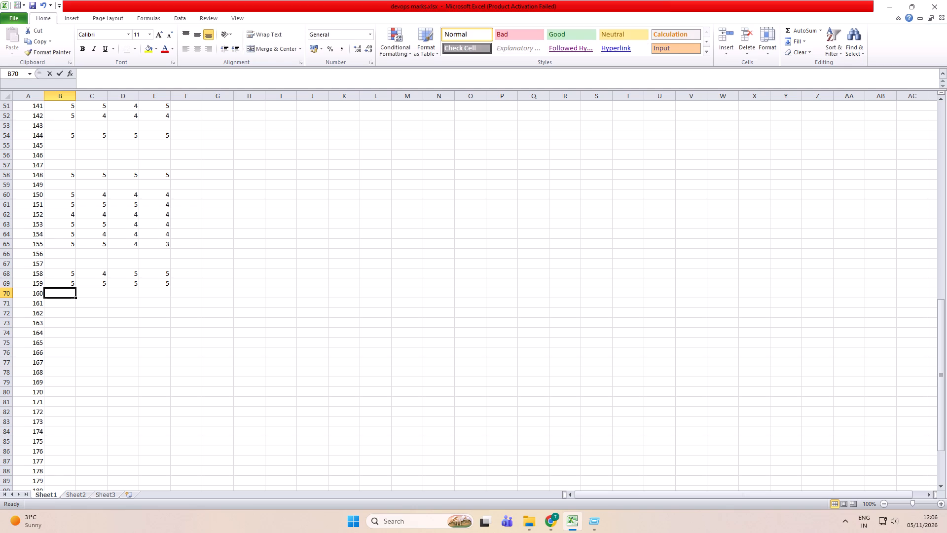
key(Right)
key(5)
key(Right)
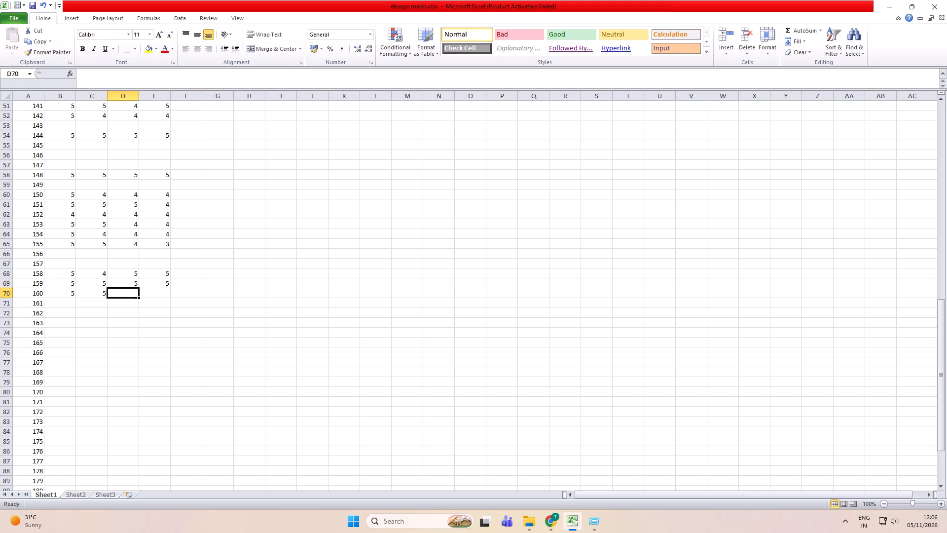
key(Right)
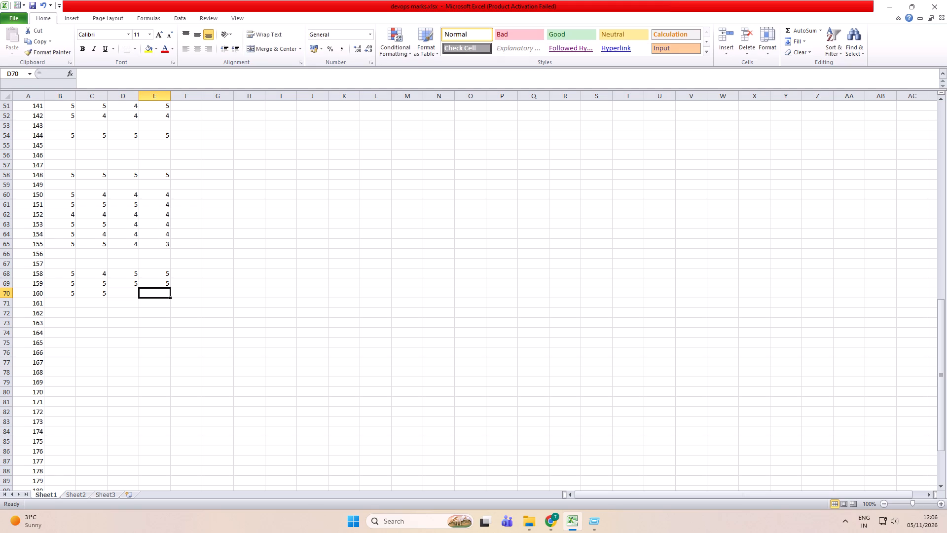
key(Left)
key(5)
key(Right)
key(2)
key(Right)
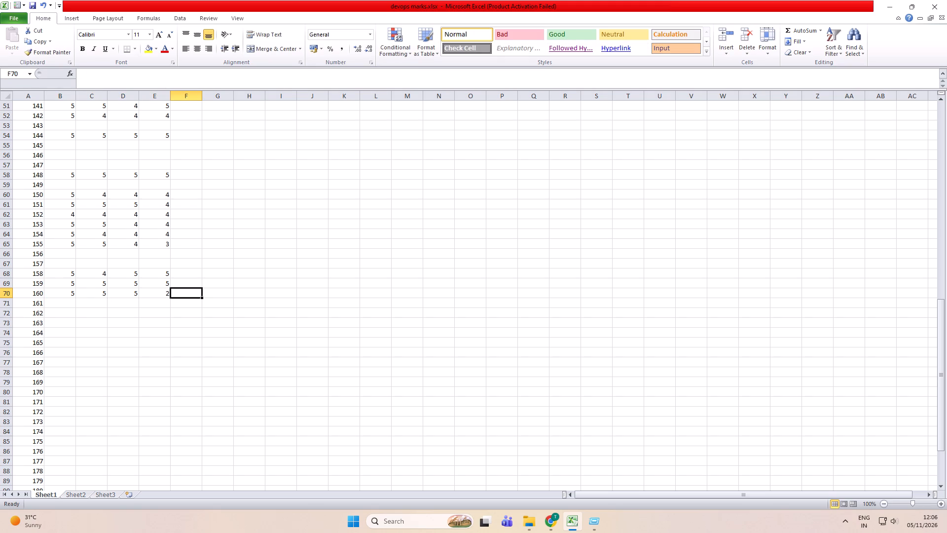
Enter the marks 5, 5, 4 and 4 in columns B to E for number 161.
click(57, 305)
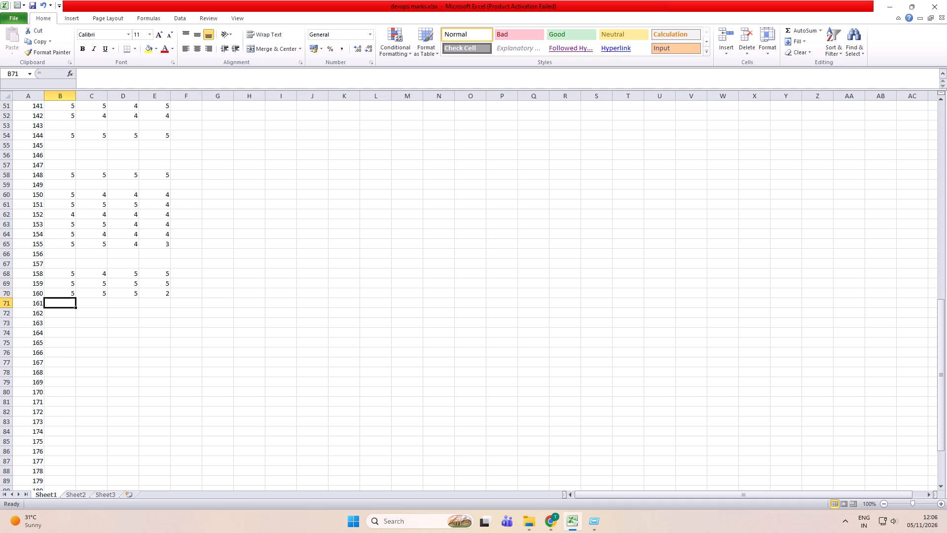
key(5)
key(Right)
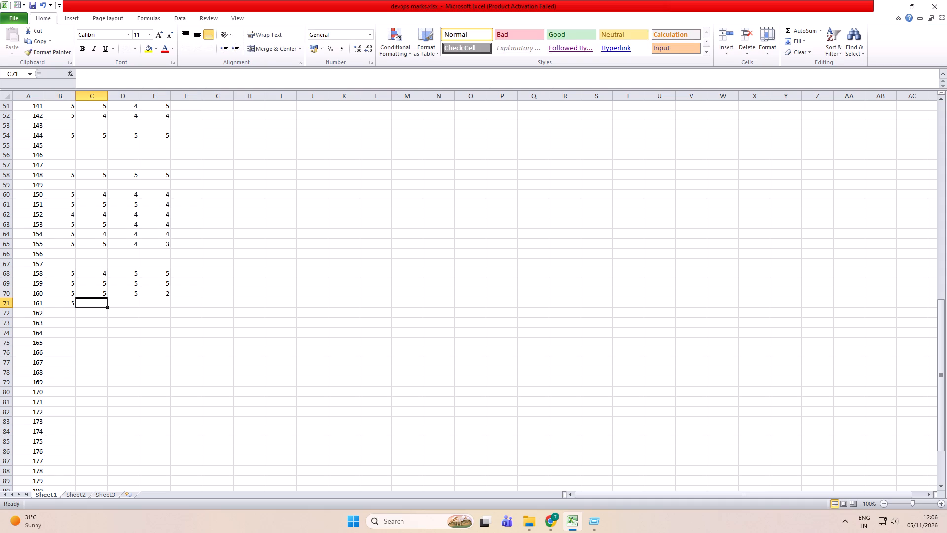
key(4)
key(Right)
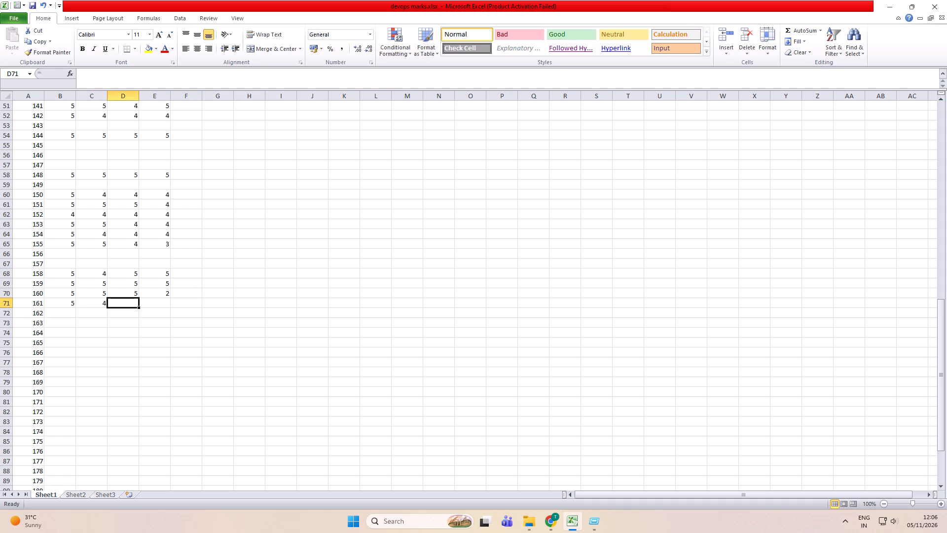
key(BackSpace)
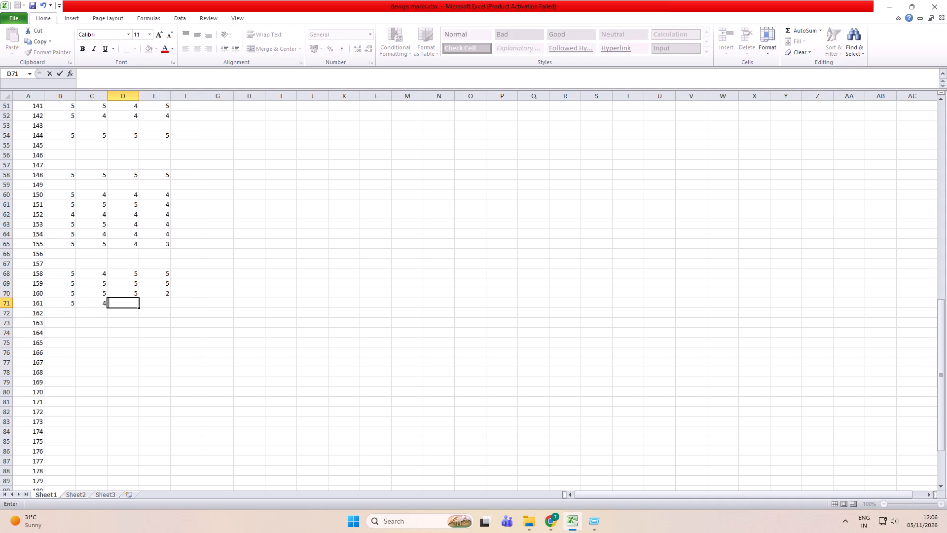
key(Left)
key(BackSpace)
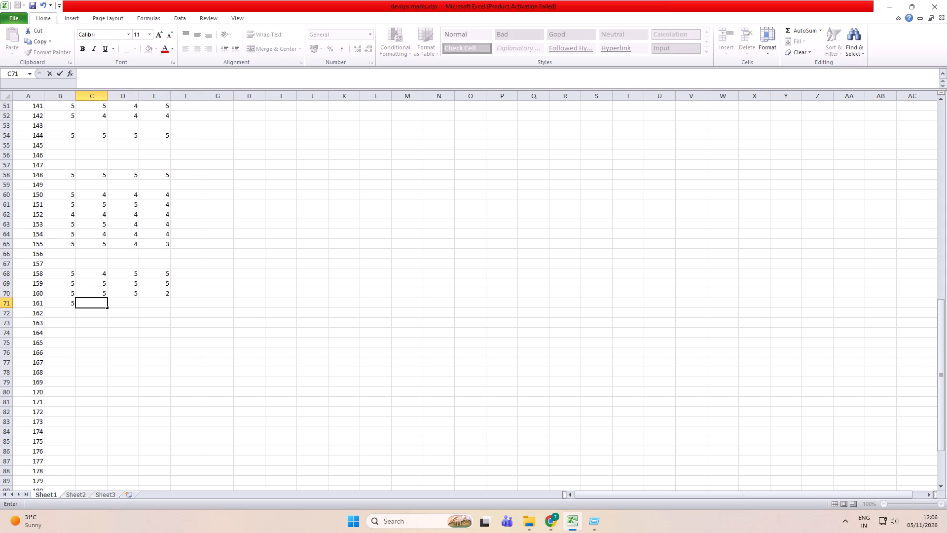
key(5)
key(Right)
key(4)
key(Right)
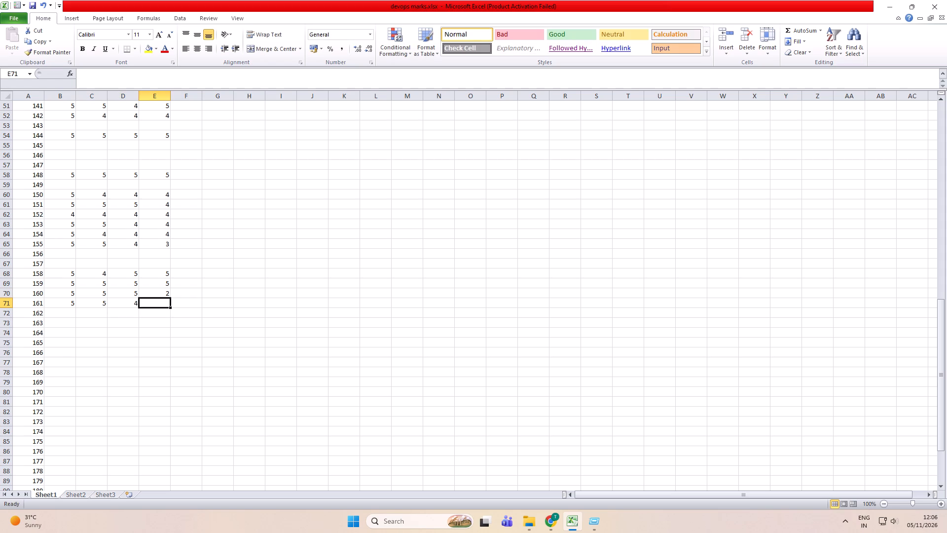
key(4)
key(Right)
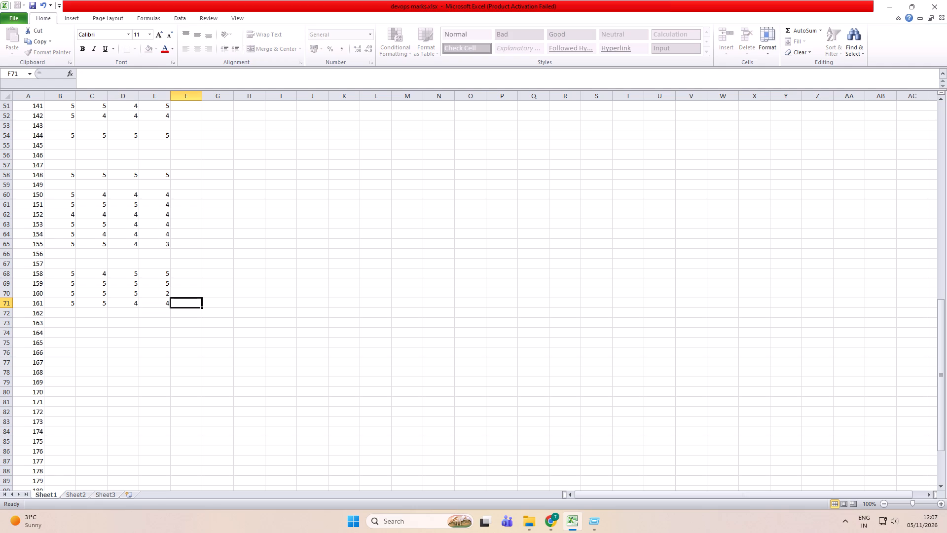
Enter the marks 5, 5, 5 and 5 in columns B to E for number 162.
click(69, 314)
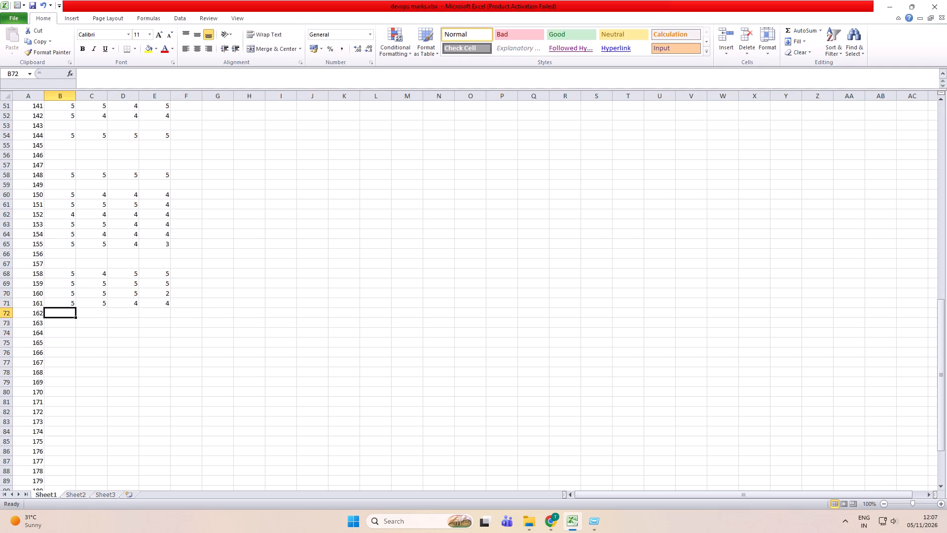
key(Right)
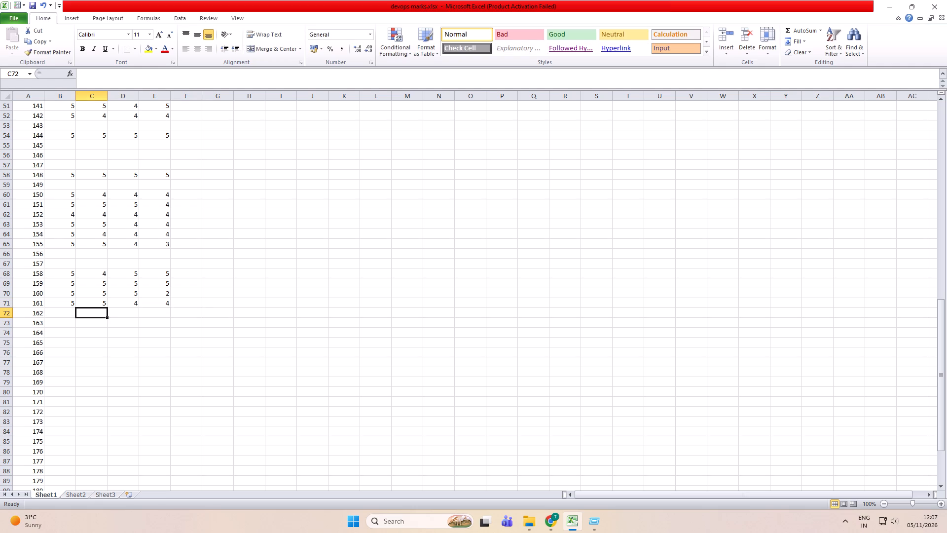
key(Left)
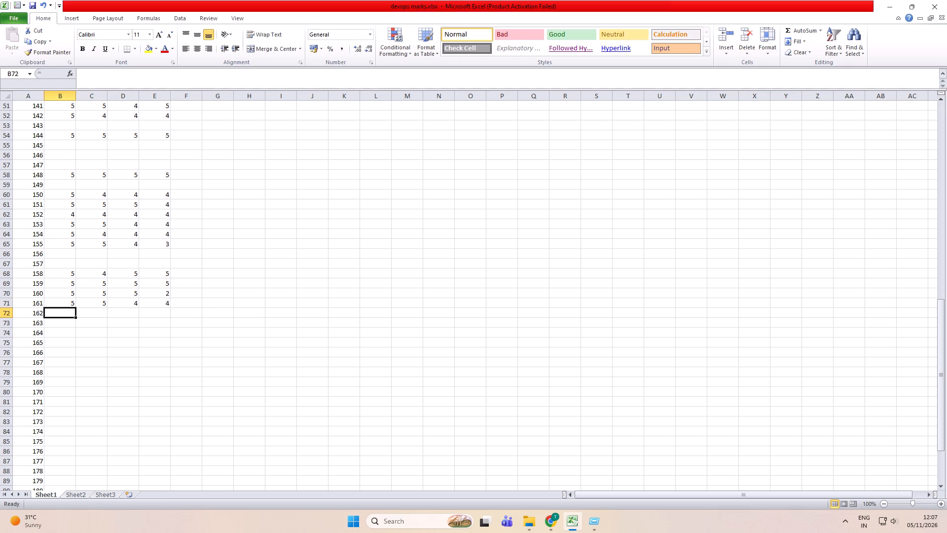
key(5)
key(Right)
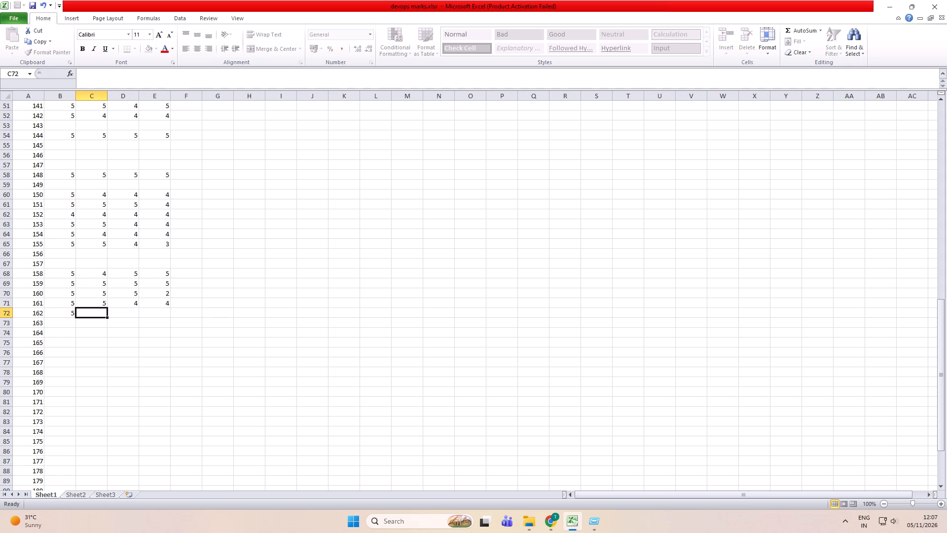
key(5)
key(Right)
key(5)
key(Right)
key(5)
key(Right)
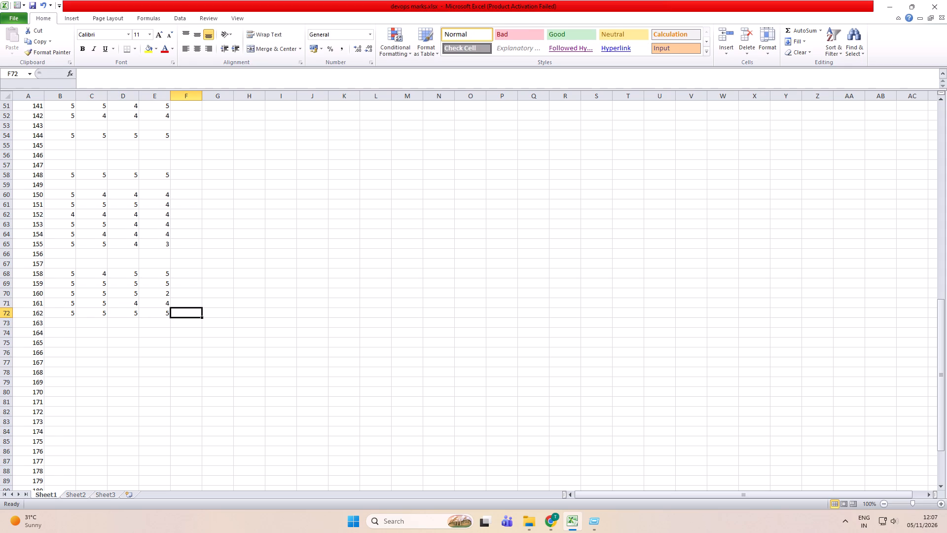
Enter the marks 5, 5, 4 and 2 in columns B to E for number 163.
click(63, 321)
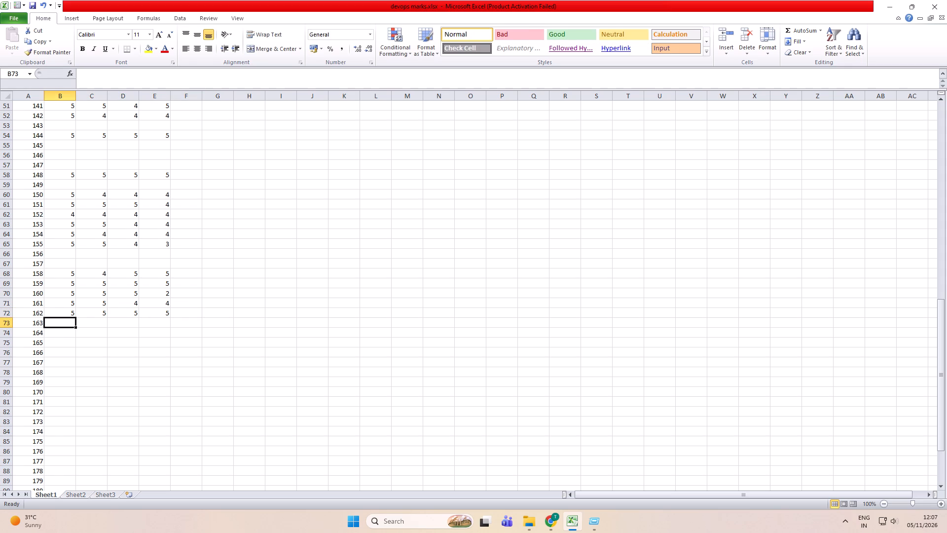
key(5)
key(Right)
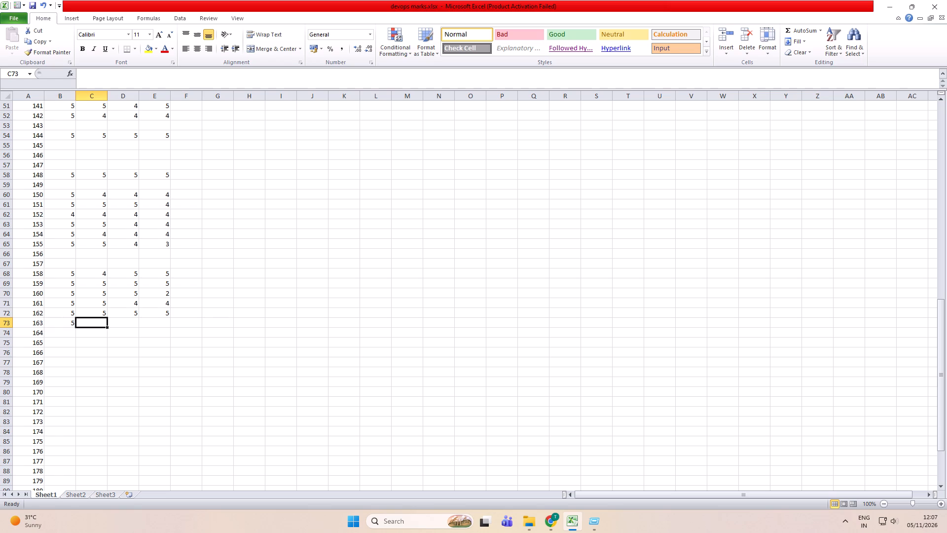
key(5)
key(Right)
key(4)
key(Right)
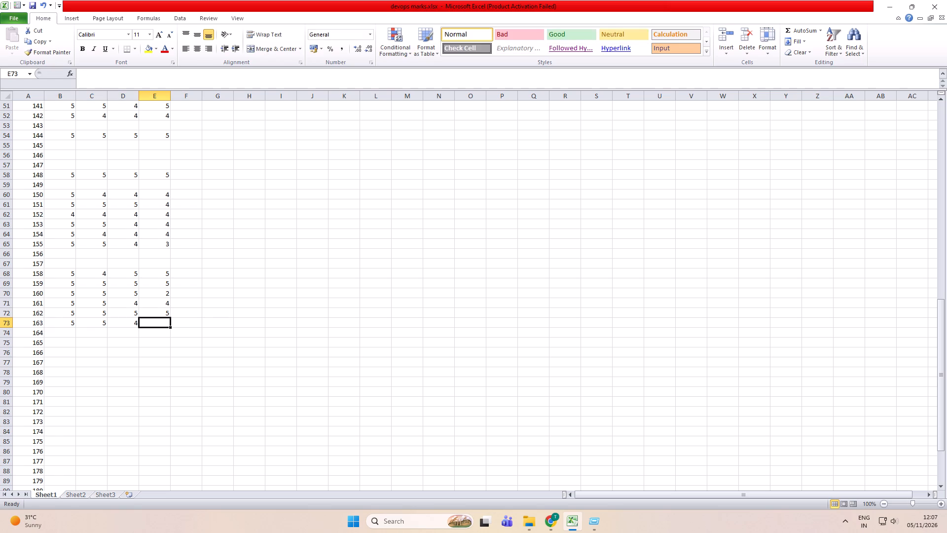
key(2)
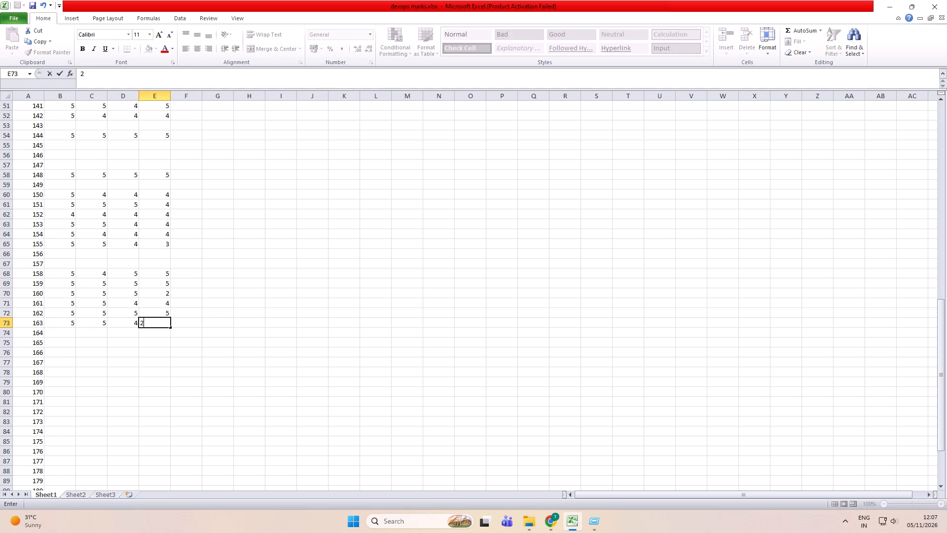
Enter the marks 5, 5, 5 and 3 in columns B to E for number 164.
click(55, 332)
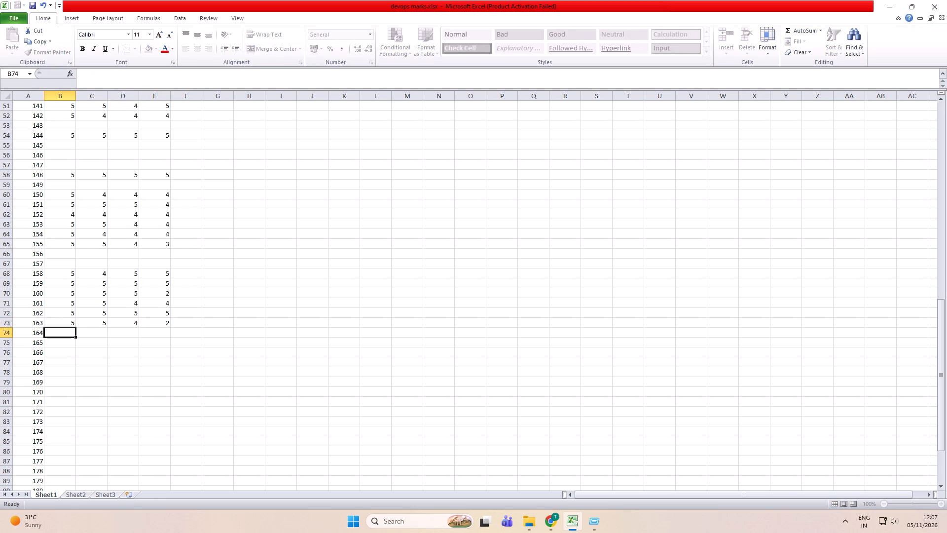
key(Right)
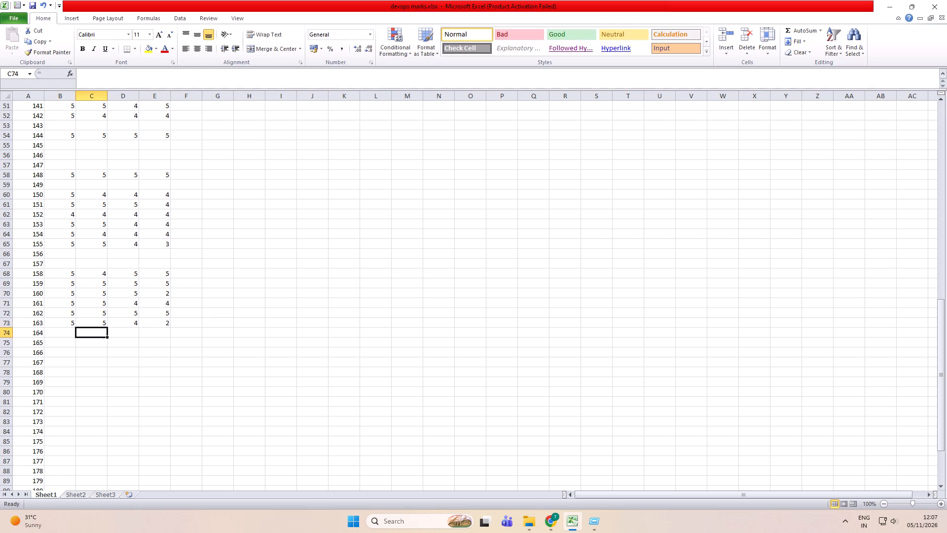
key(5)
key(Left)
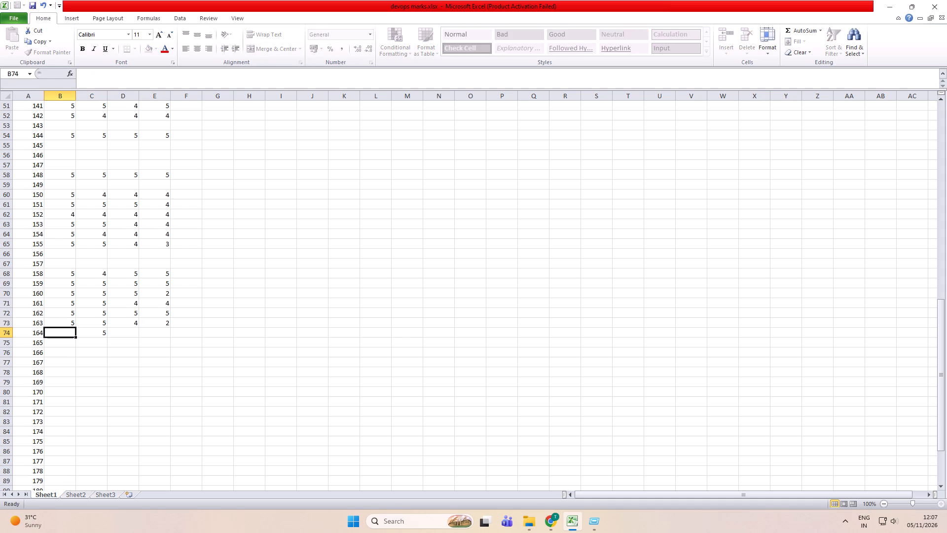
key(5)
key(Right)
key(Right)
key(5)
key(Right)
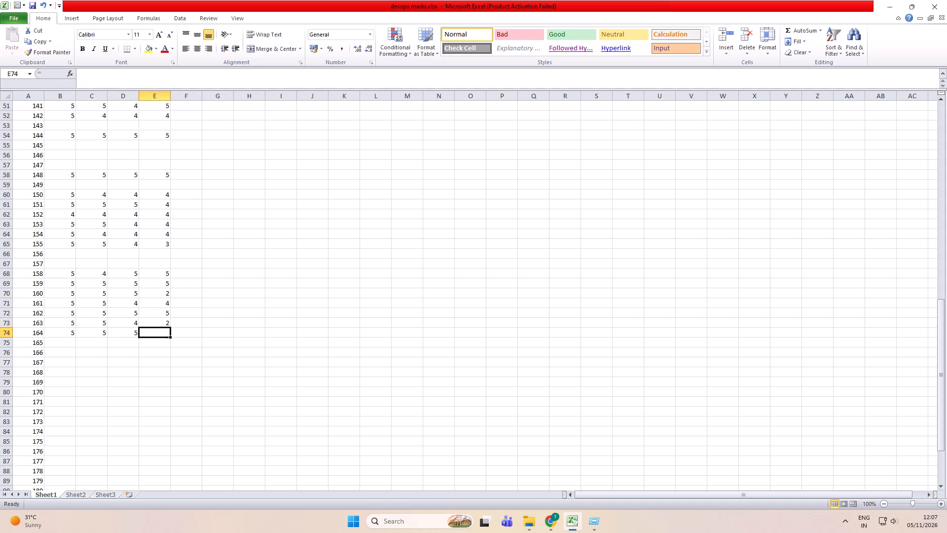
key(3)
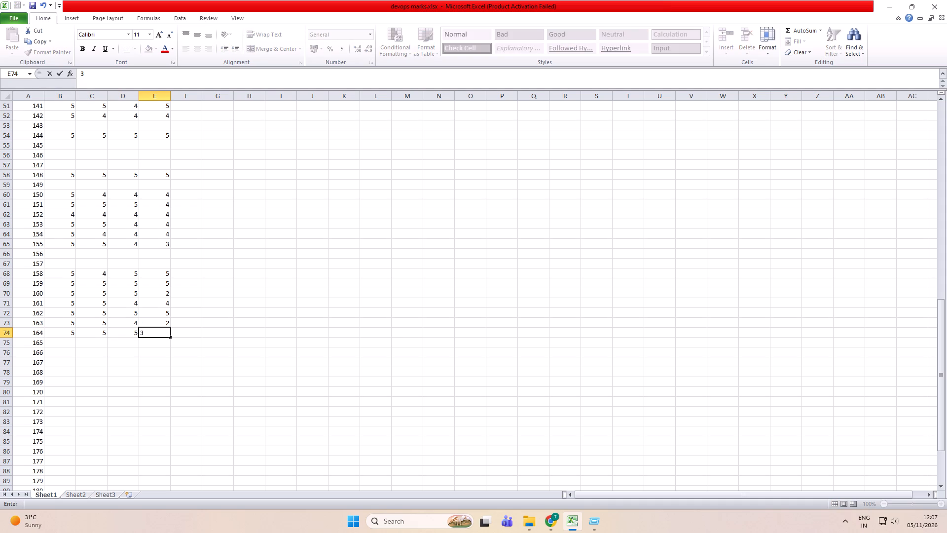
Enter the marks 5, 4, 5 and 5 in columns B to E for number 165.
click(66, 342)
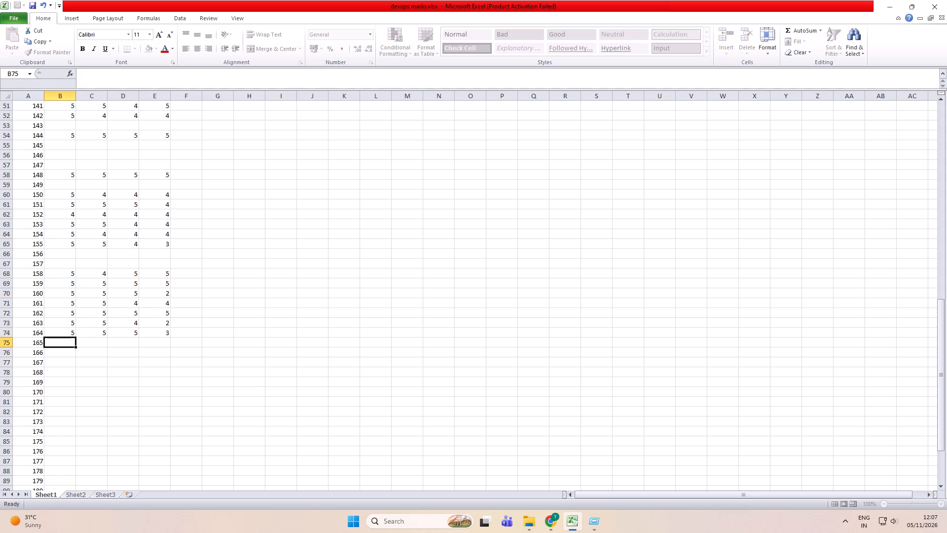
key(5)
key(Right)
key(4)
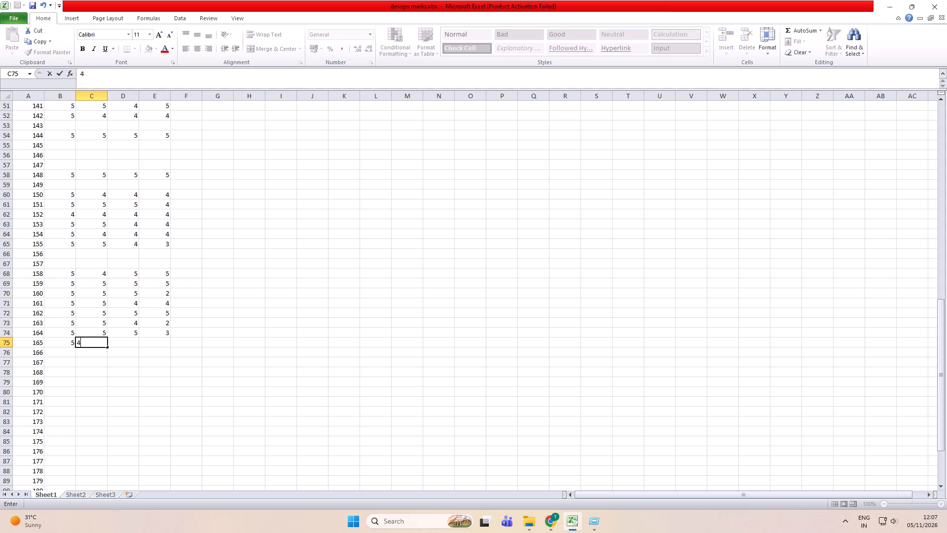
key(Right)
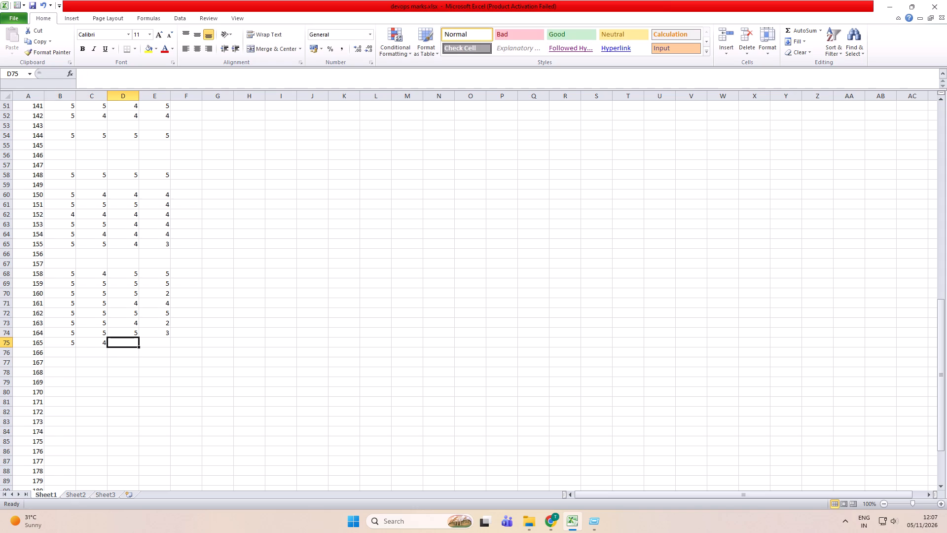
key(5)
key(Right)
key(5)
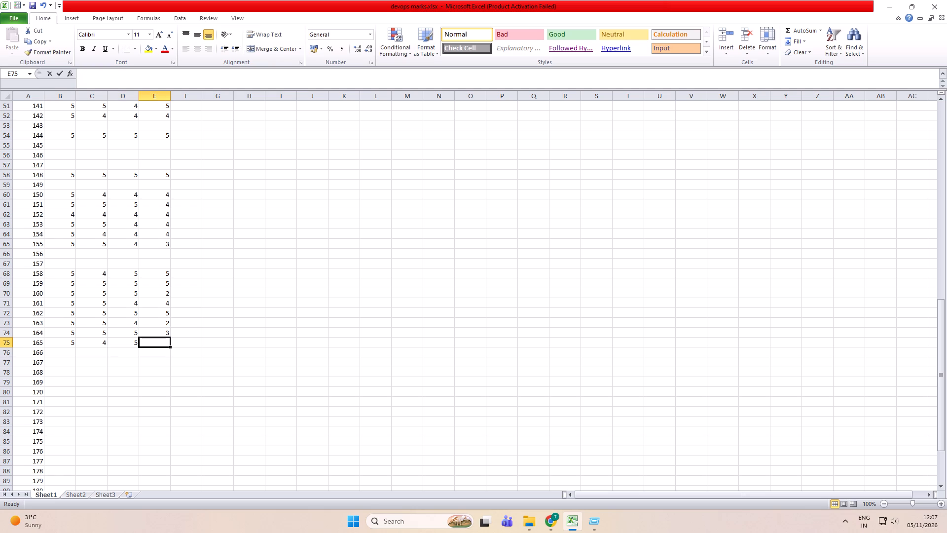
key(Right)
Enter the marks 4, 5, 3 and 4 in columns B to E for number 166.
click(67, 351)
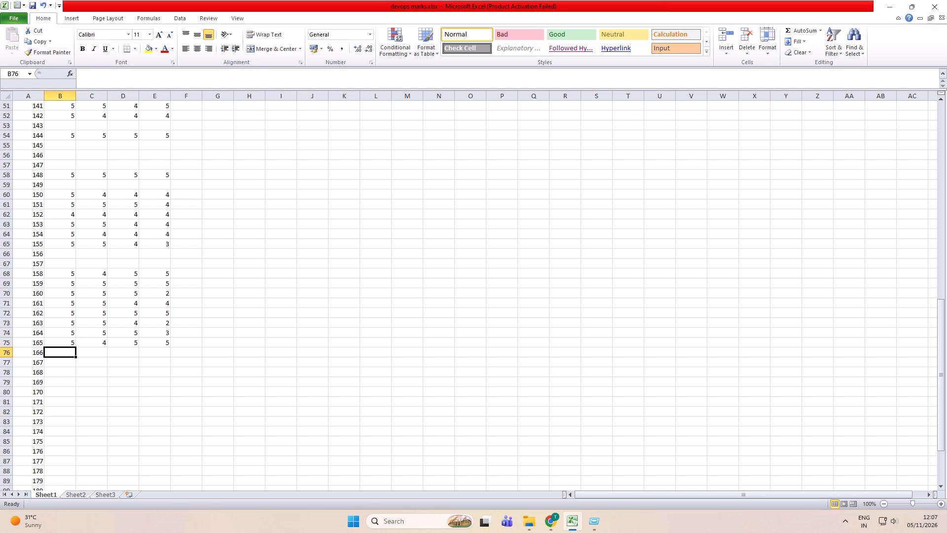
key(4)
key(Right)
key(5)
key(Right)
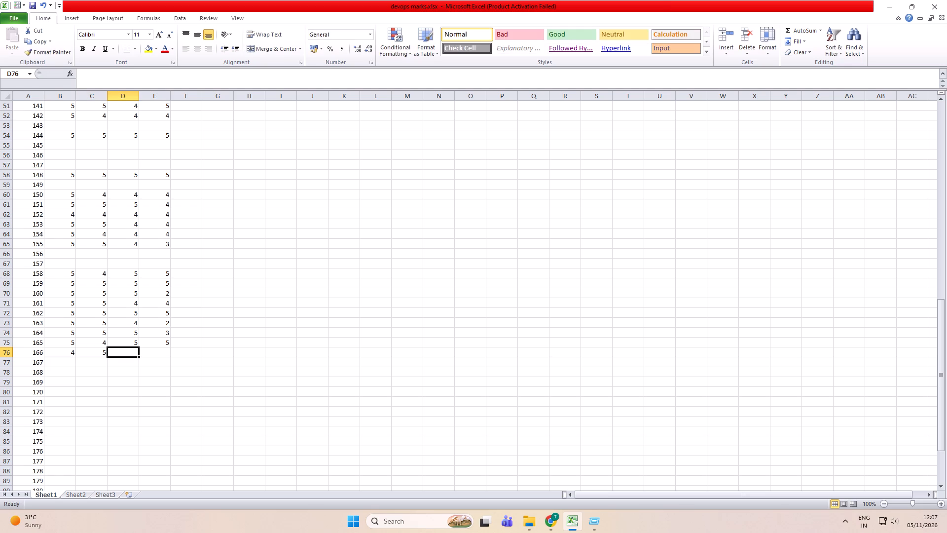
key(3)
key(Right)
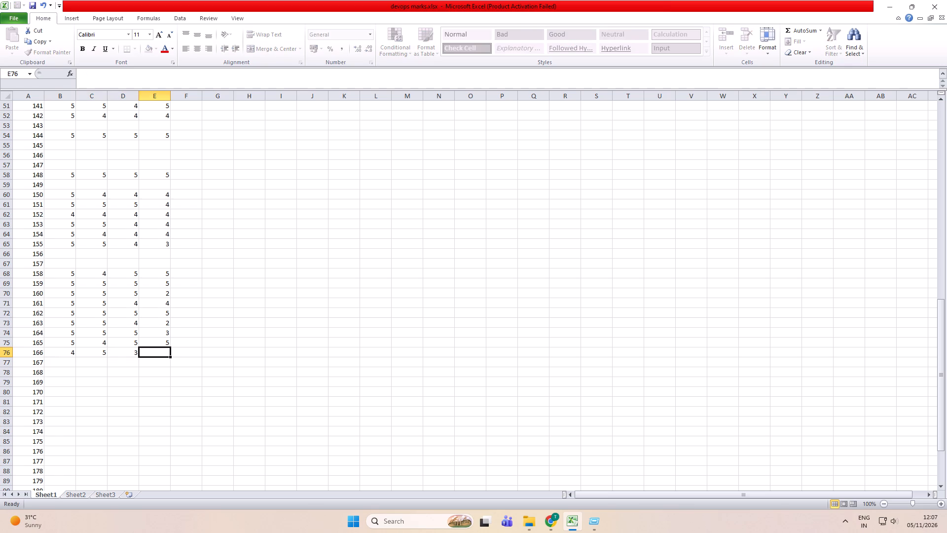
key(4)
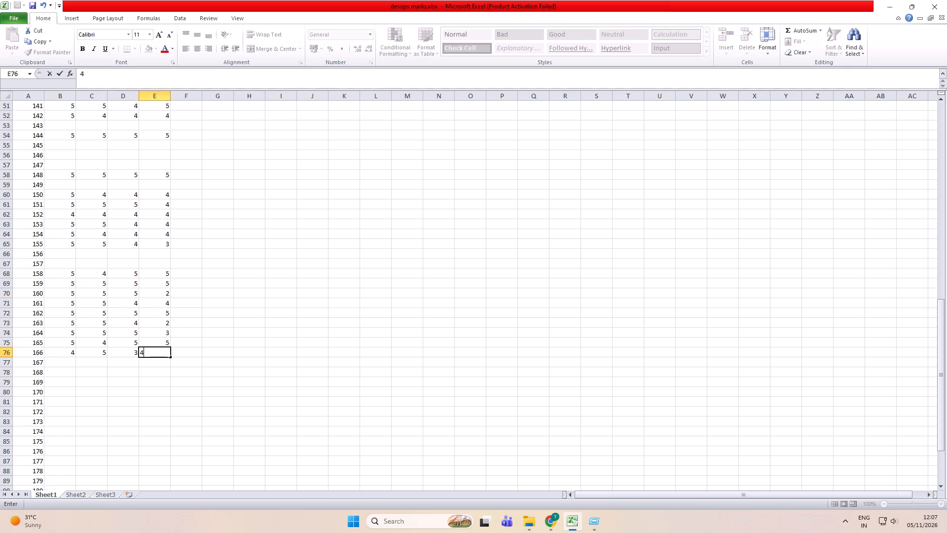
Leave numbers 167 to 169 blank and enter the marks 5, 5, 4 and 3 in columns B to E for number 170.
click(62, 362)
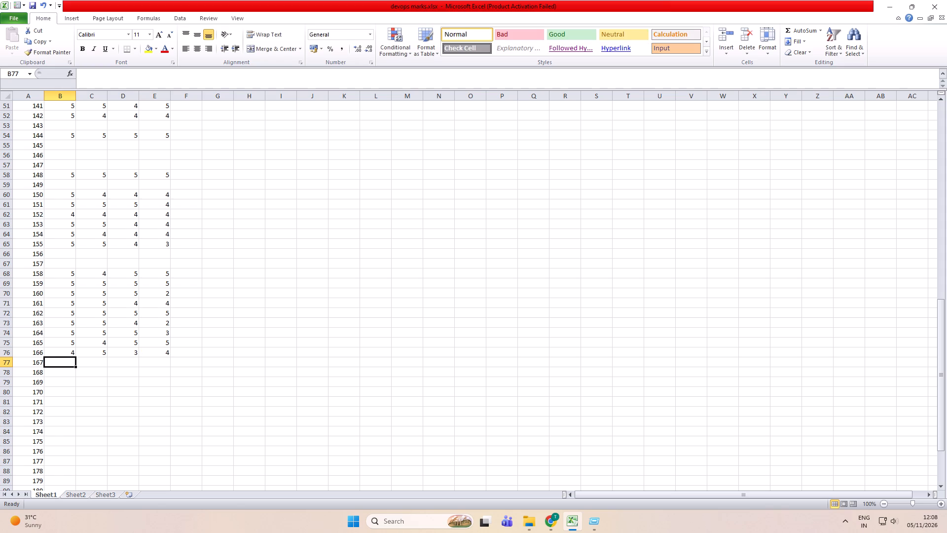
click(63, 394)
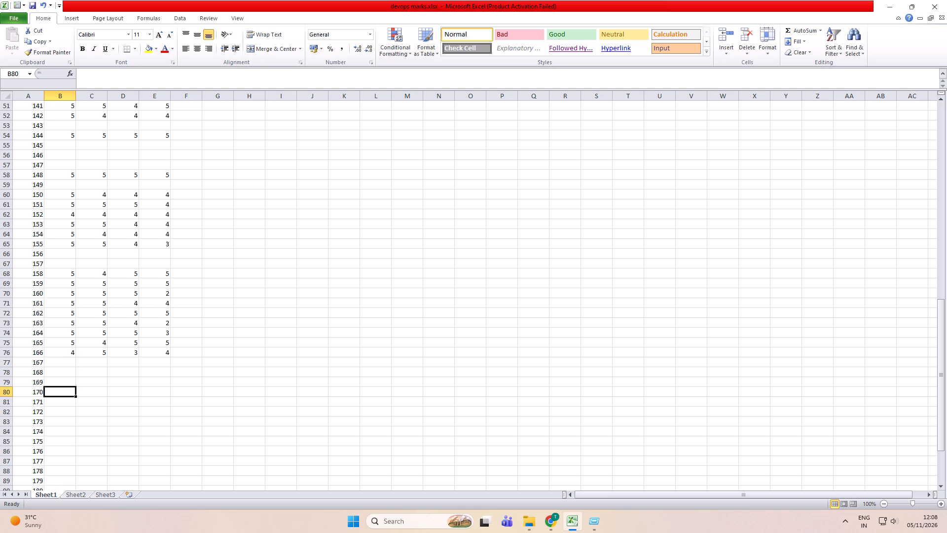
key(5)
key(Right)
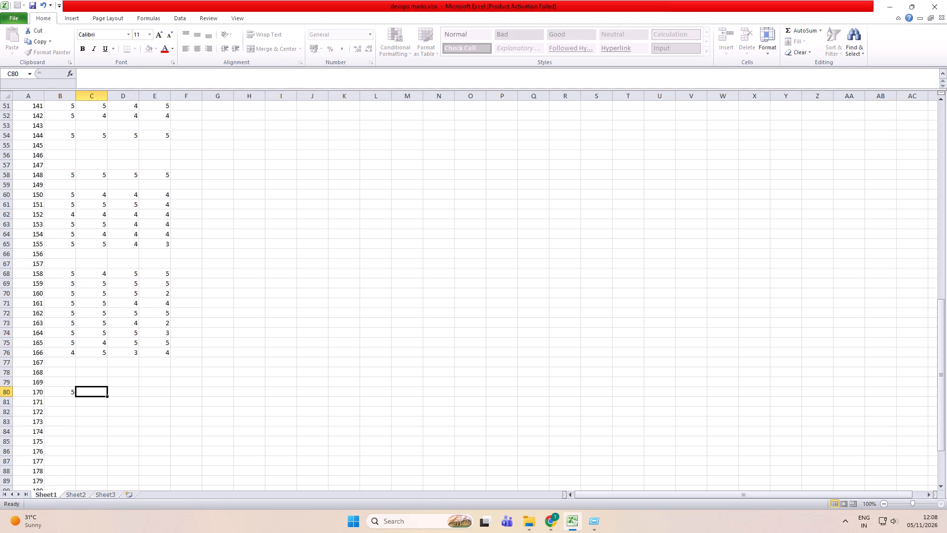
key(5)
key(Right)
key(4)
key(Right)
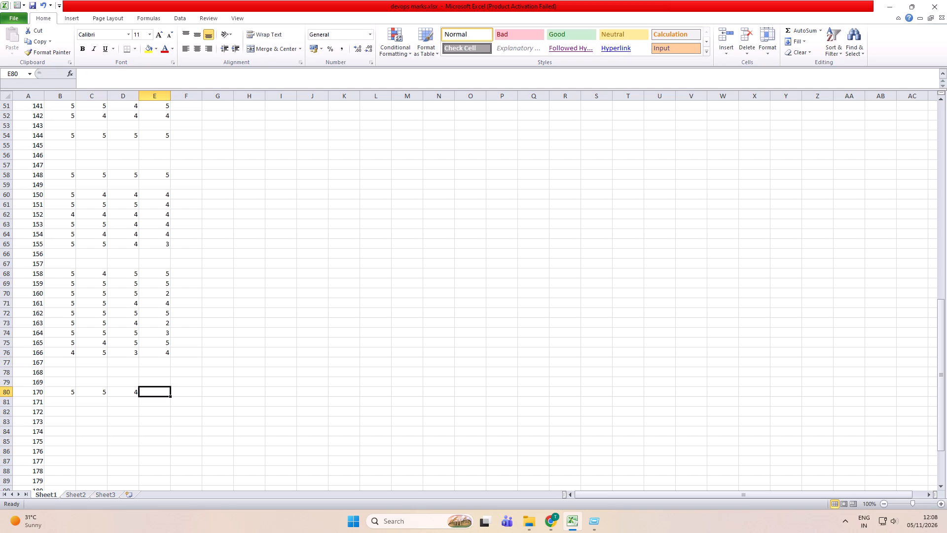
key(3)
scroll(63, 394, up, 1)
scroll(460, 418, down, 3)
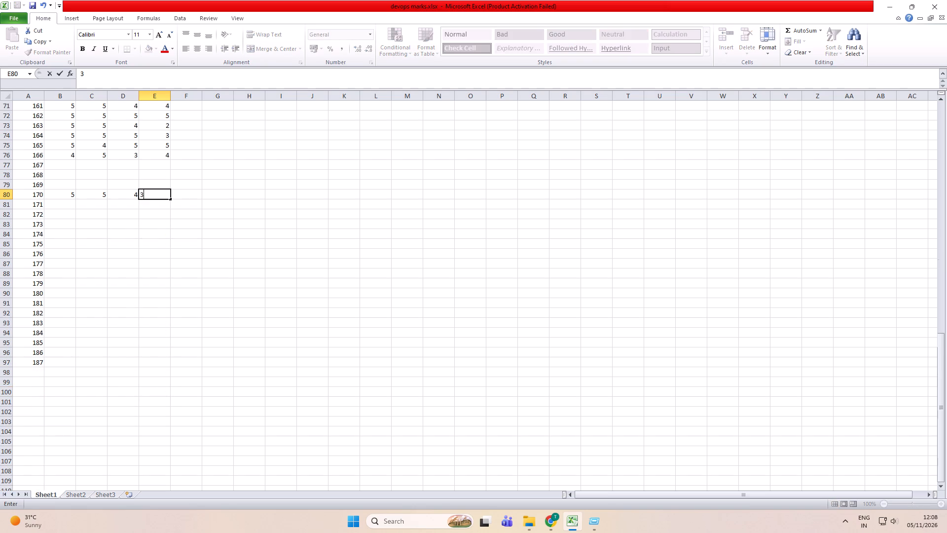
Enter the marks 5, 5, 4 and 3 in columns B to E for number 171.
click(65, 224)
click(65, 203)
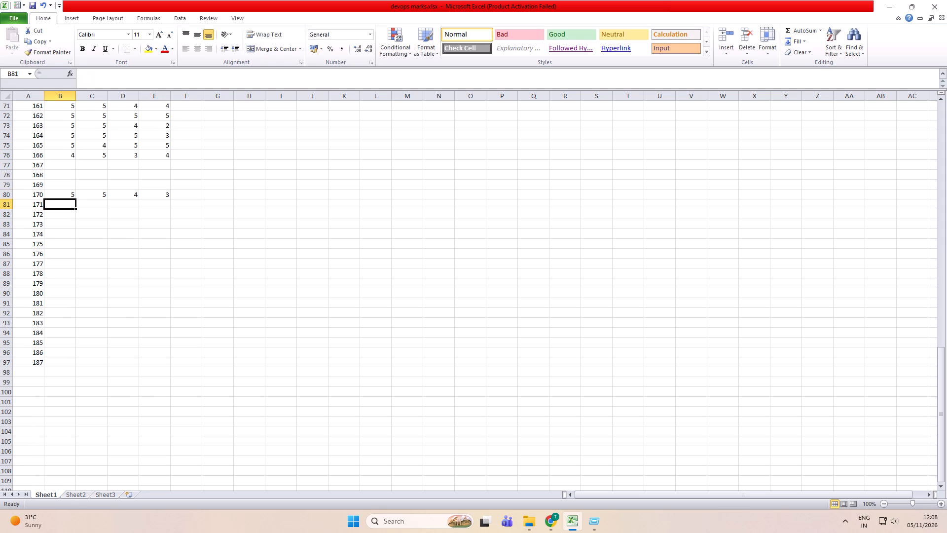
key(5)
key(Right)
key(5)
key(Right)
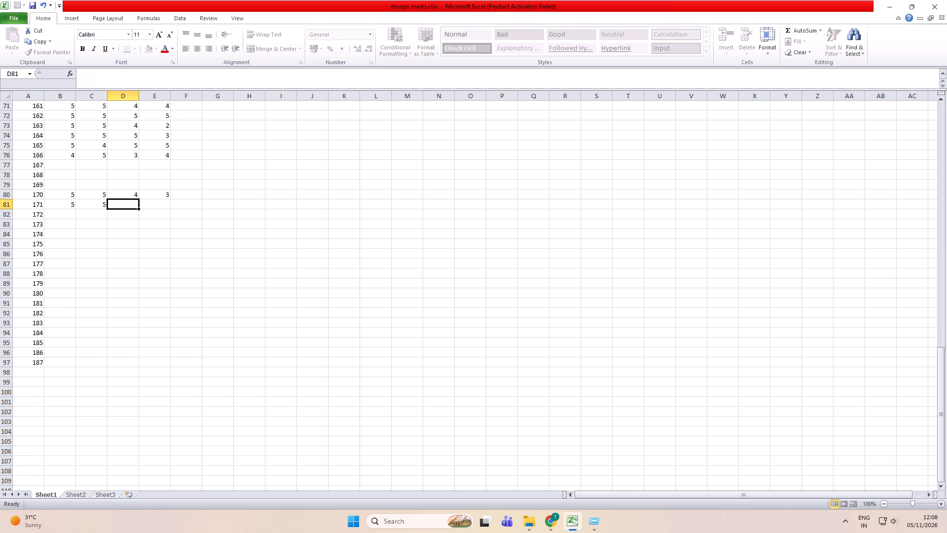
key(4)
key(Right)
key(3)
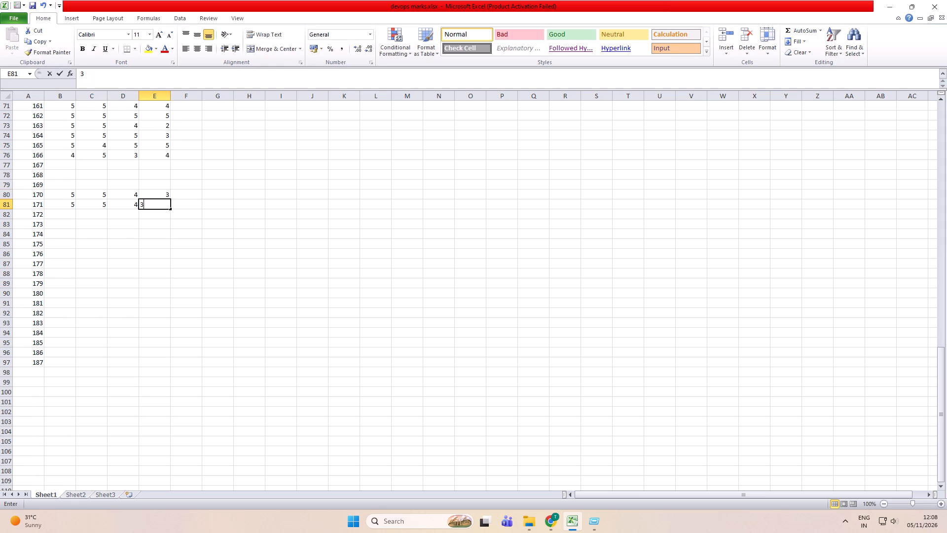
click(406, 203)
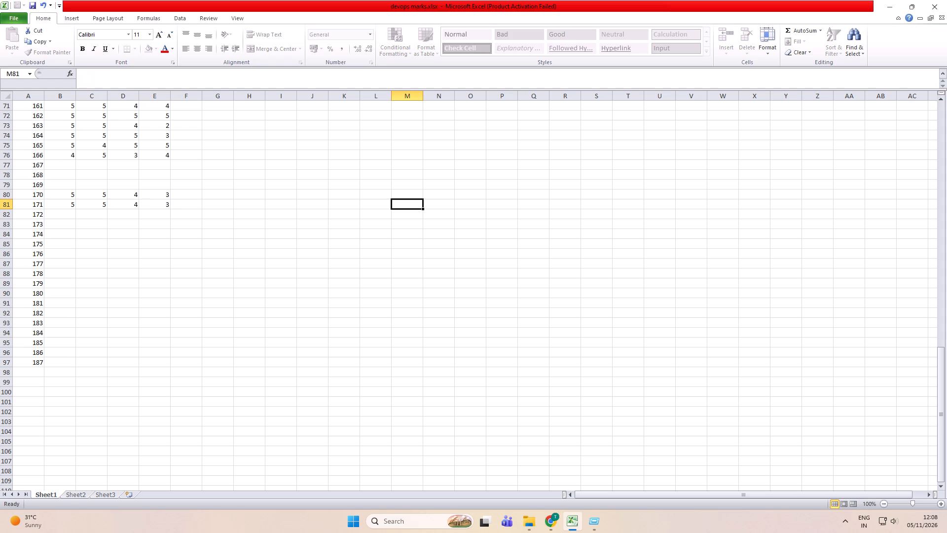
Enter the marks 5, 5, 5 and 4 in columns B to E for number 172.
click(72, 213)
key(5)
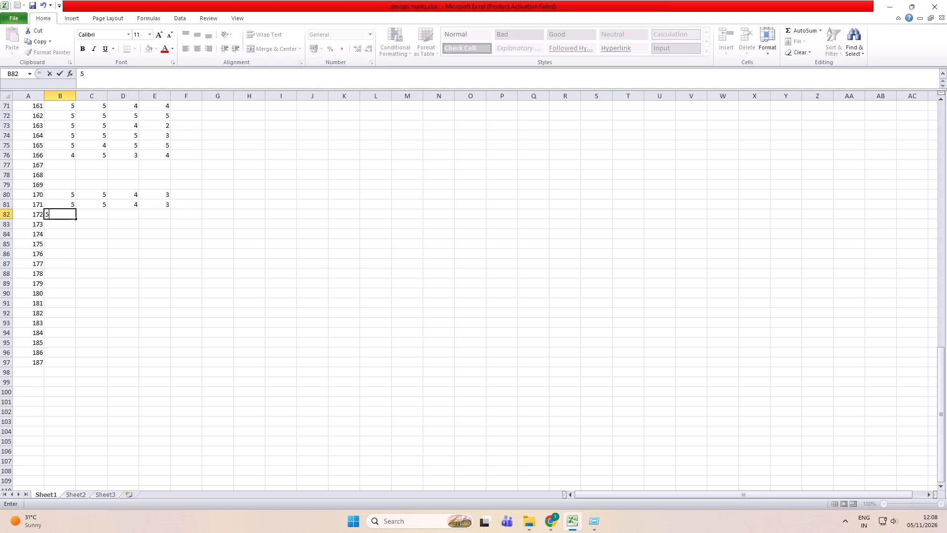
key(Right)
key(5)
key(Right)
key(5)
key(Right)
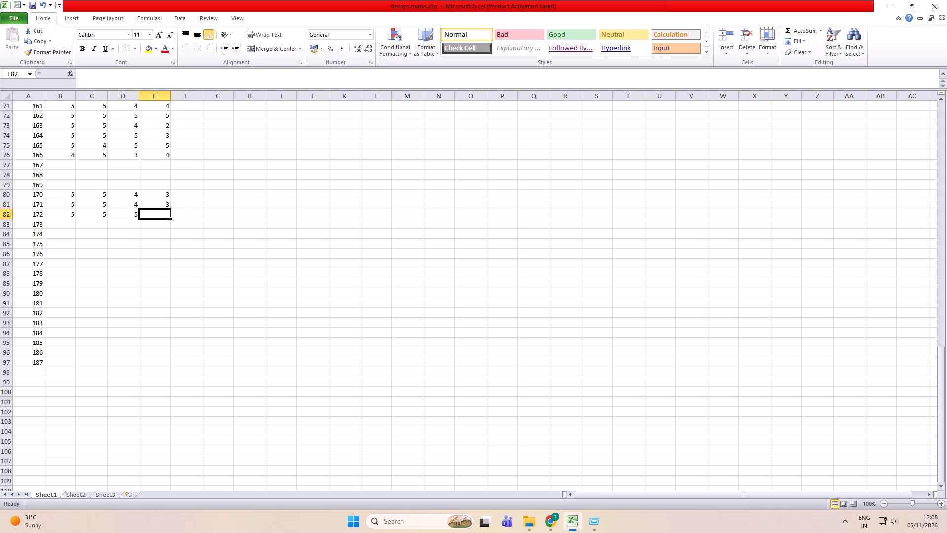
key(4)
Enter the marks 5, 5, 5 and 4 in columns B to E for number 173.
click(65, 223)
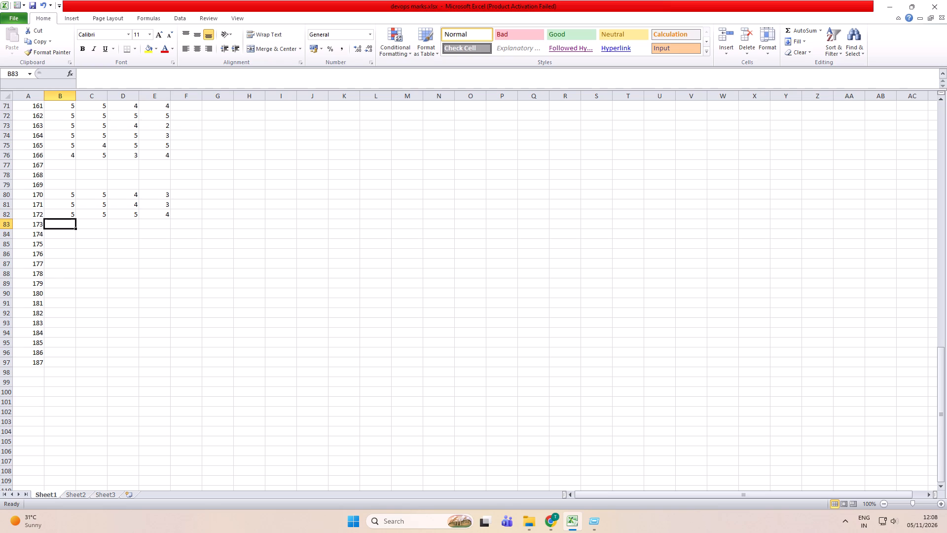
key(Right)
key(5)
key(Right)
key(5)
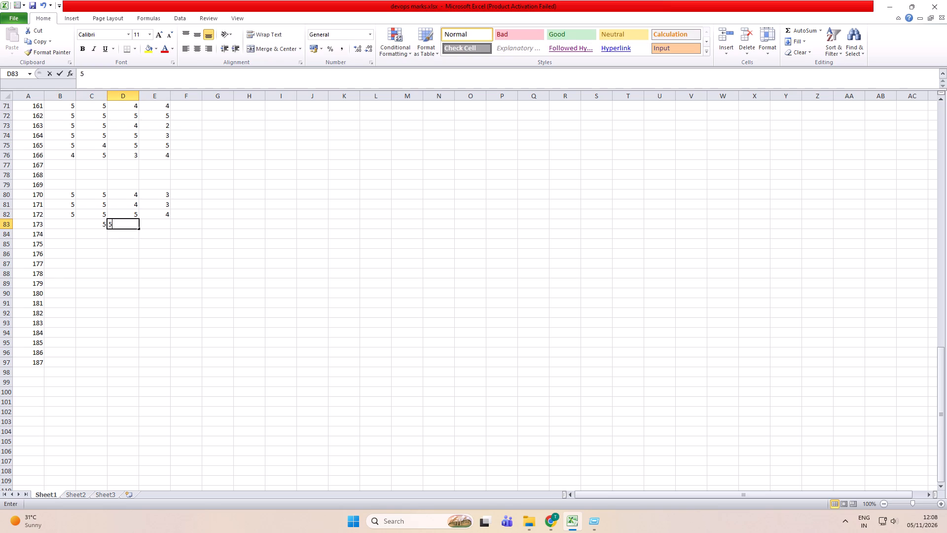
key(Right)
key(4)
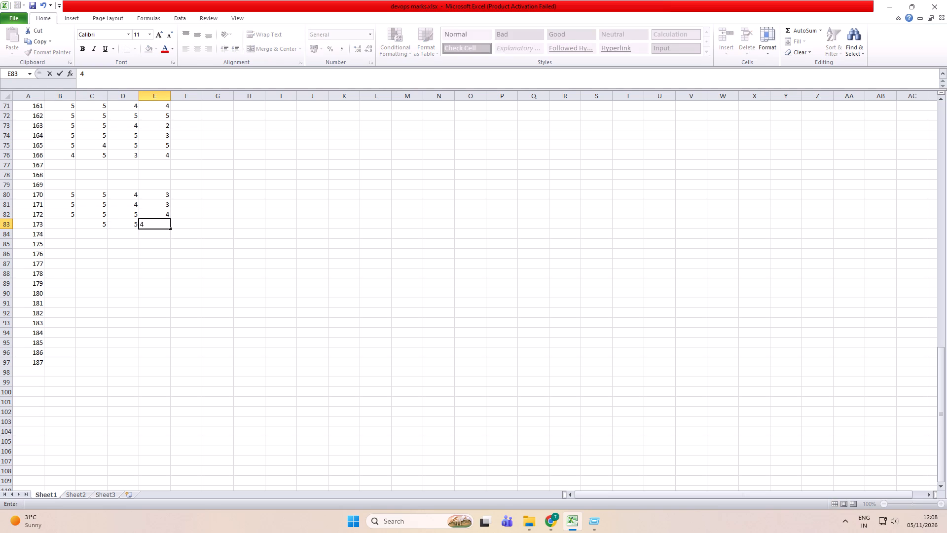
click(64, 225)
key(5)
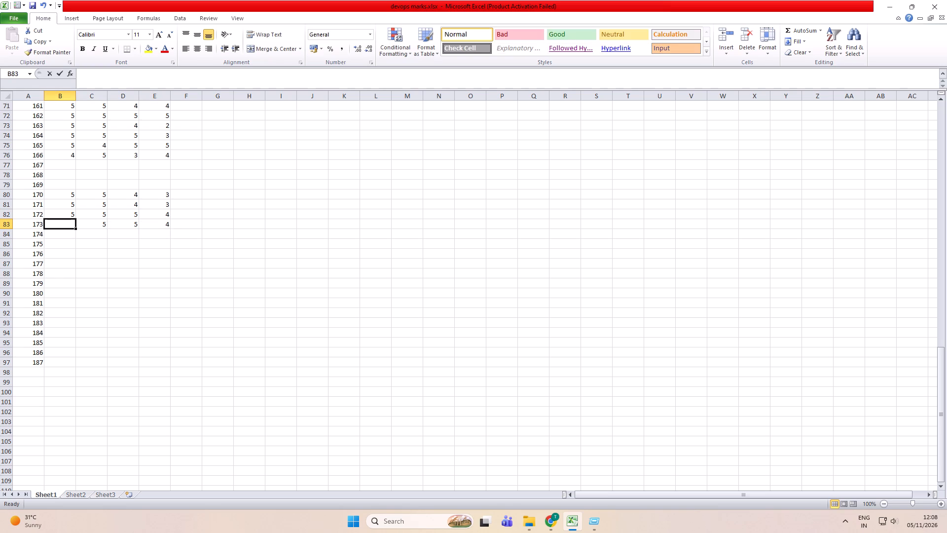
click(91, 282)
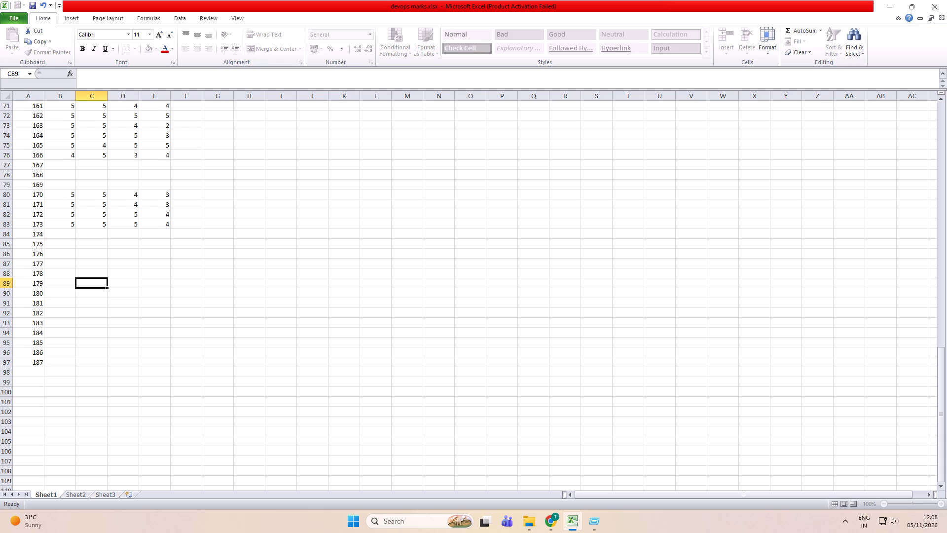
Enter the marks 5, 4, 4 and 4 in columns B to E for number 174.
click(57, 236)
key(5)
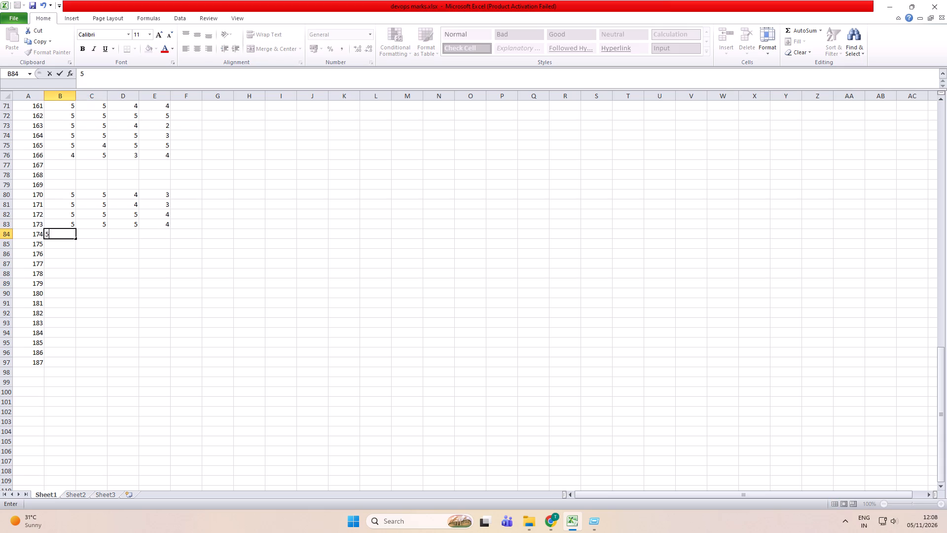
key(Right)
key(4)
key(Right)
key(4)
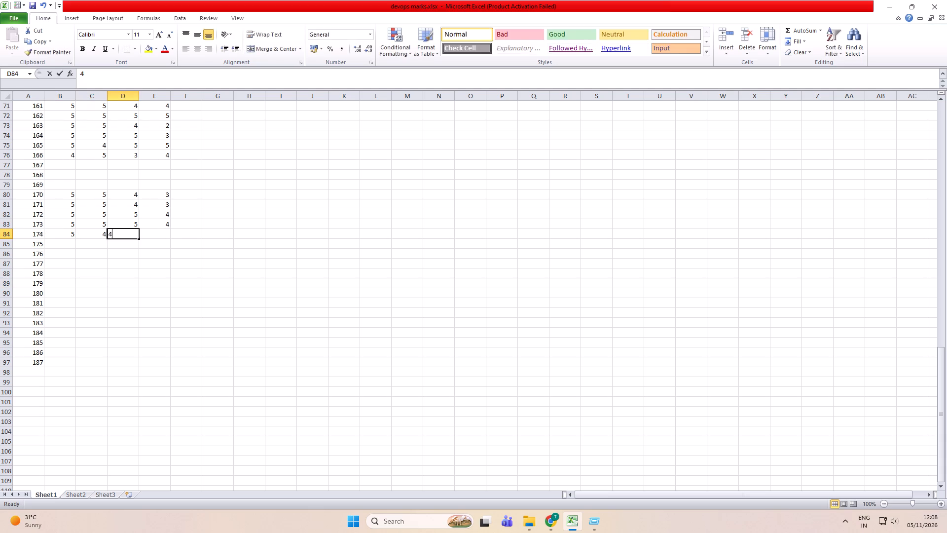
key(Right)
key(4)
key(Right)
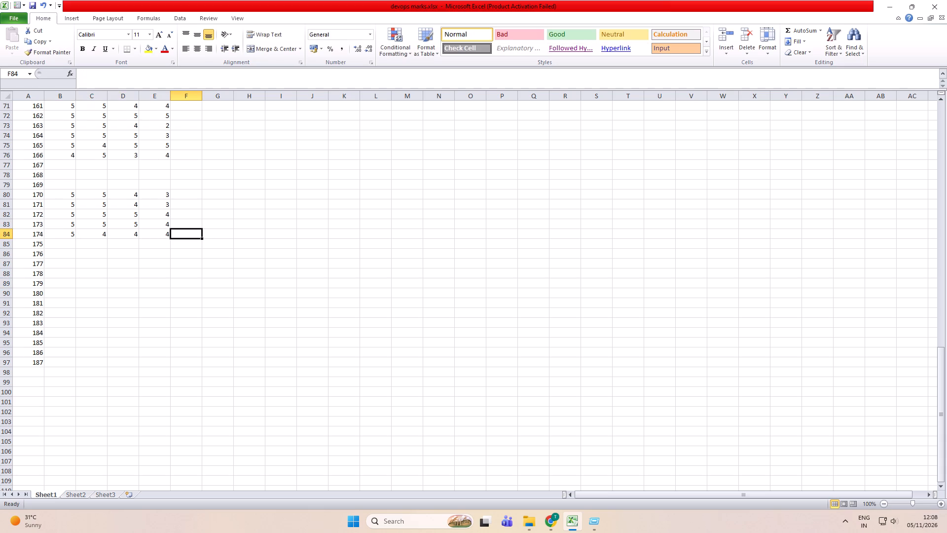
Enter the marks 5, 5, 4 and 4 in columns B to E for number 175.
click(67, 243)
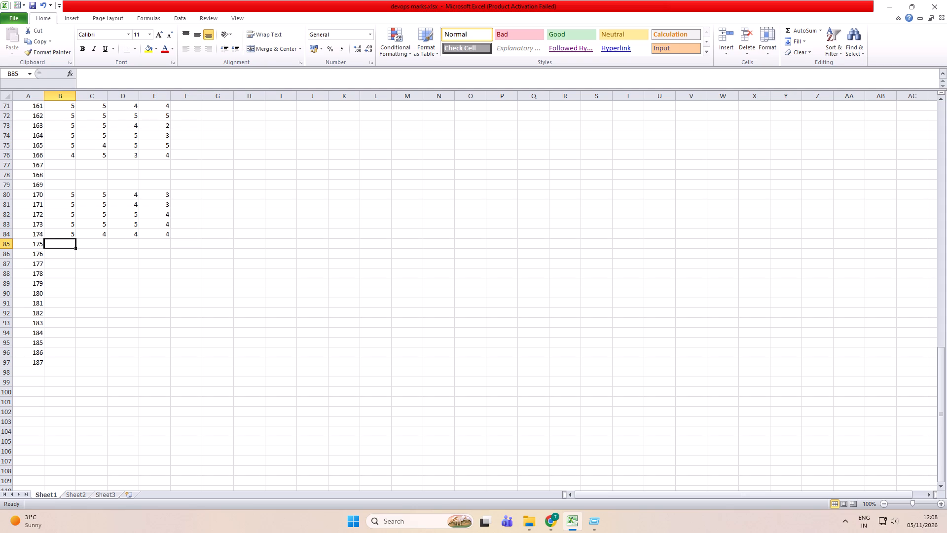
key(5)
key(Right)
key(5)
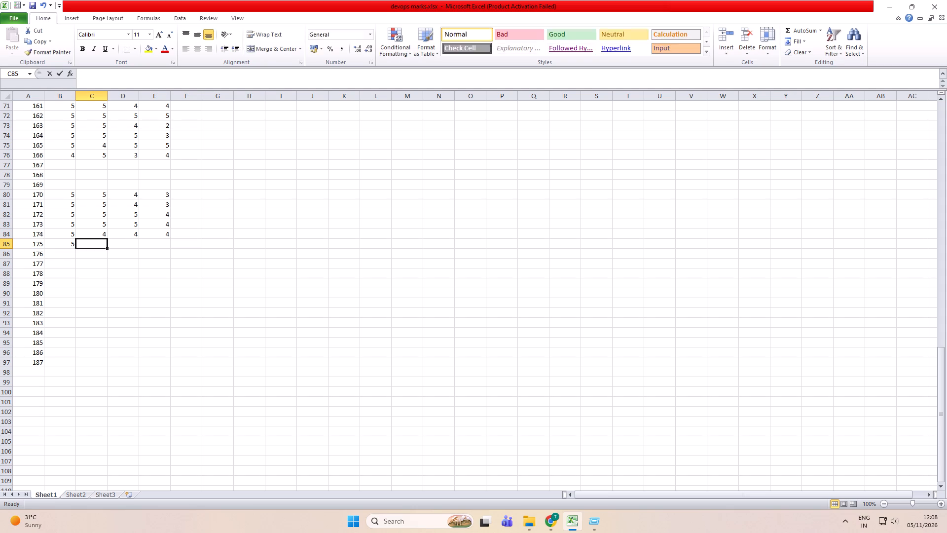
key(Right)
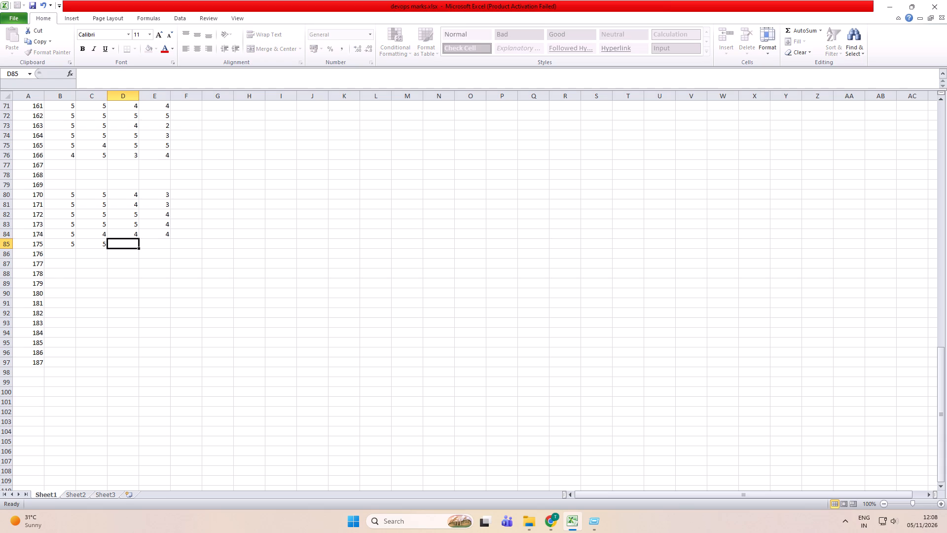
key(4)
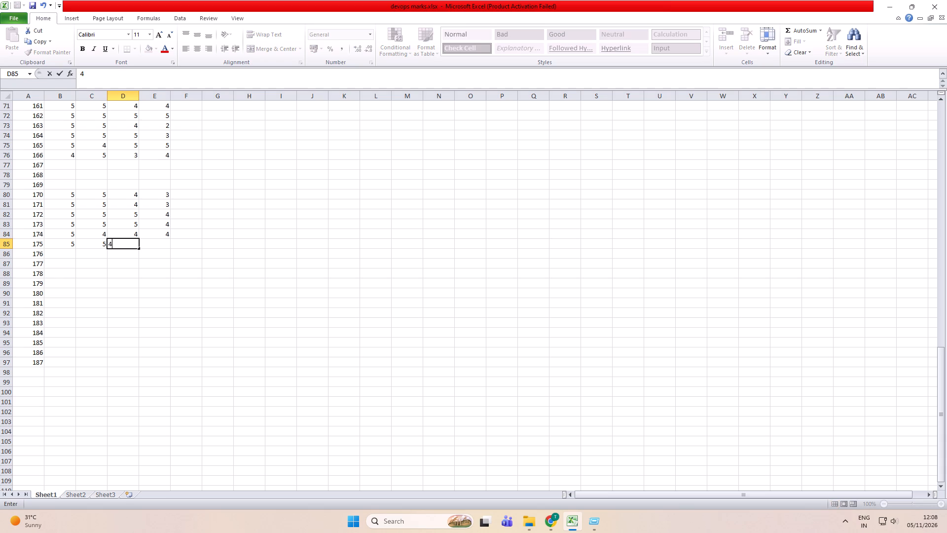
key(Right)
key(4)
click(233, 286)
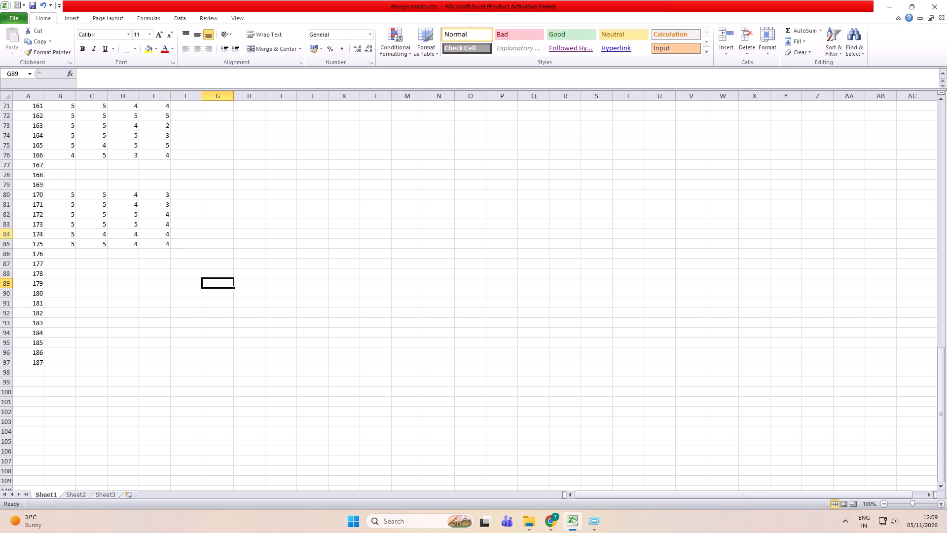
Enter the marks 5, 5, 4 and 4 in columns B to E for number 176.
click(67, 254)
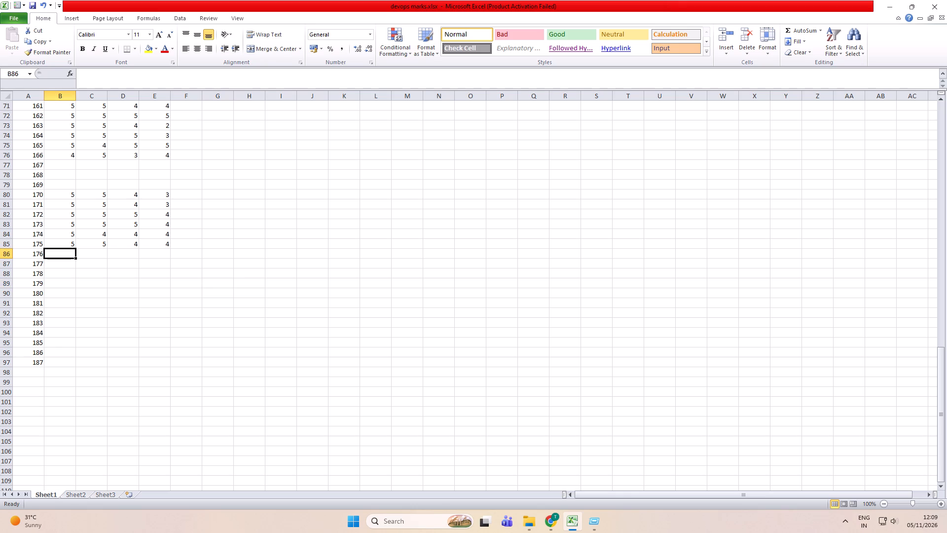
key(5)
key(Right)
key(5)
key(Right)
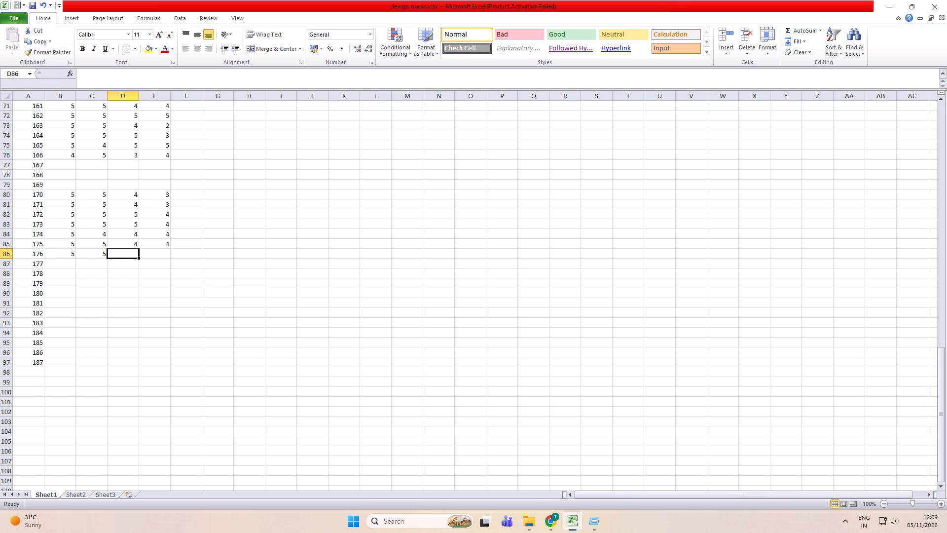
key(4)
key(Right)
key(4)
key(Right)
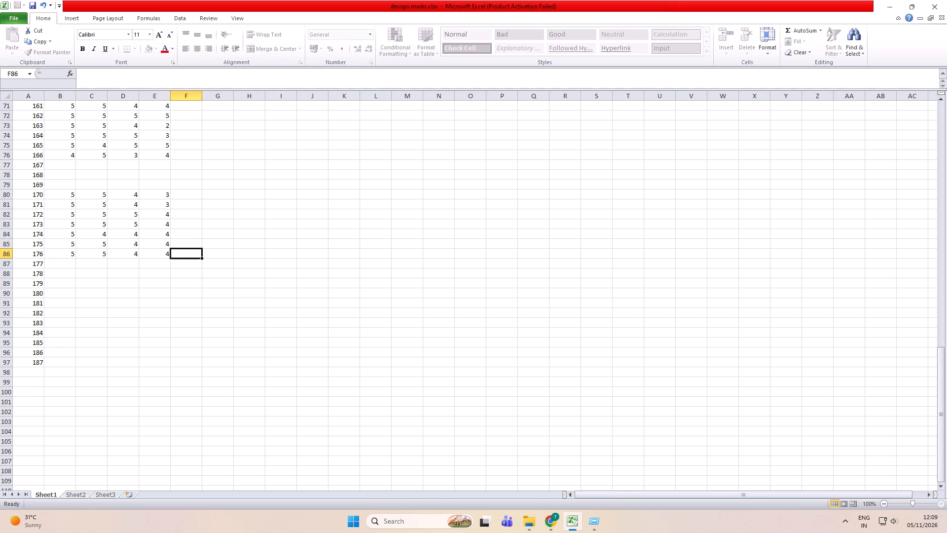
Enter the marks 5, 5, 3 and 5 in columns B to E for number 177.
click(59, 264)
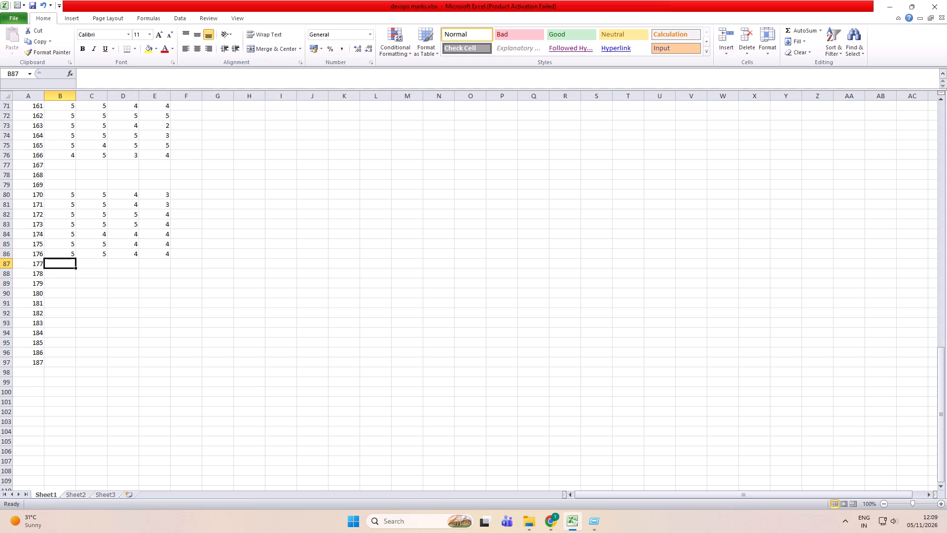
key(5)
key(Right)
key(5)
key(Right)
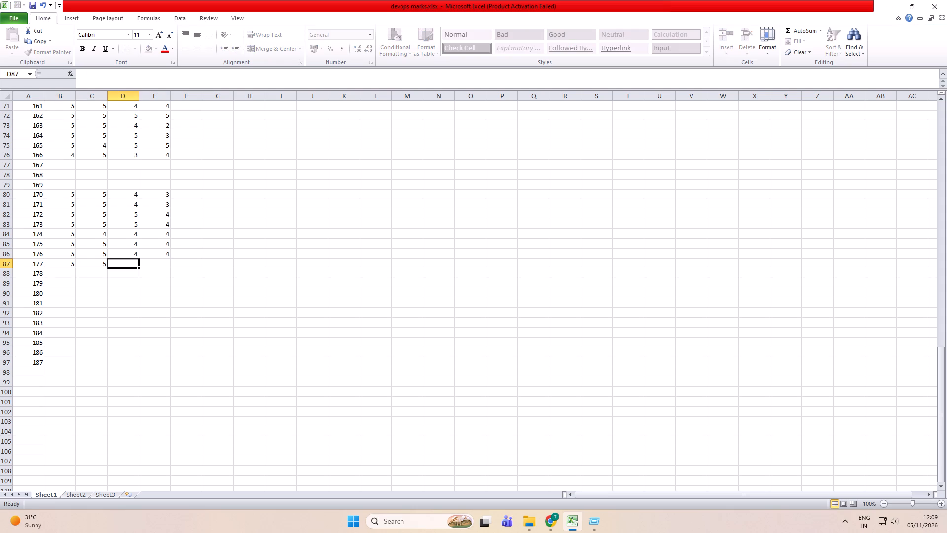
key(3)
key(Right)
key(5)
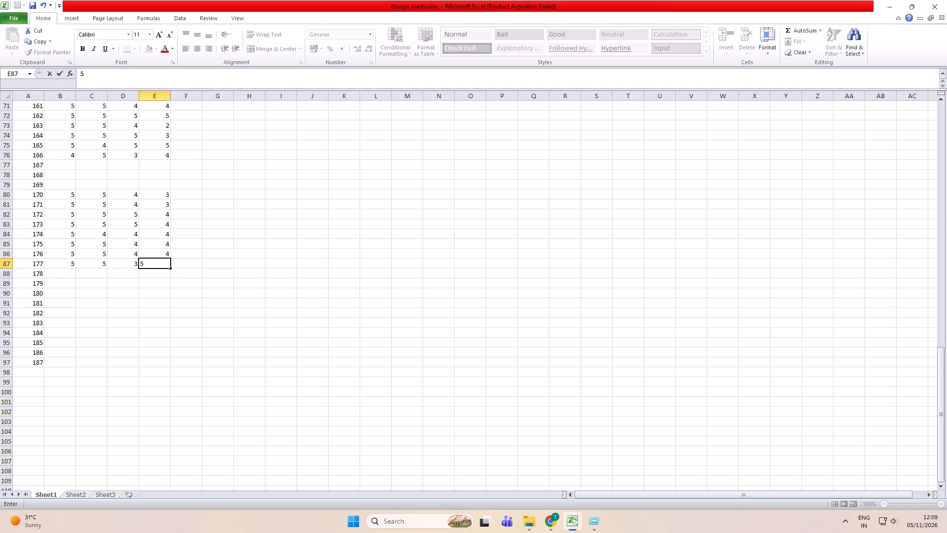
click(233, 280)
Enter the marks 4, 5 and 3 in columns C to E for number 178, leaving column B blank.
click(59, 275)
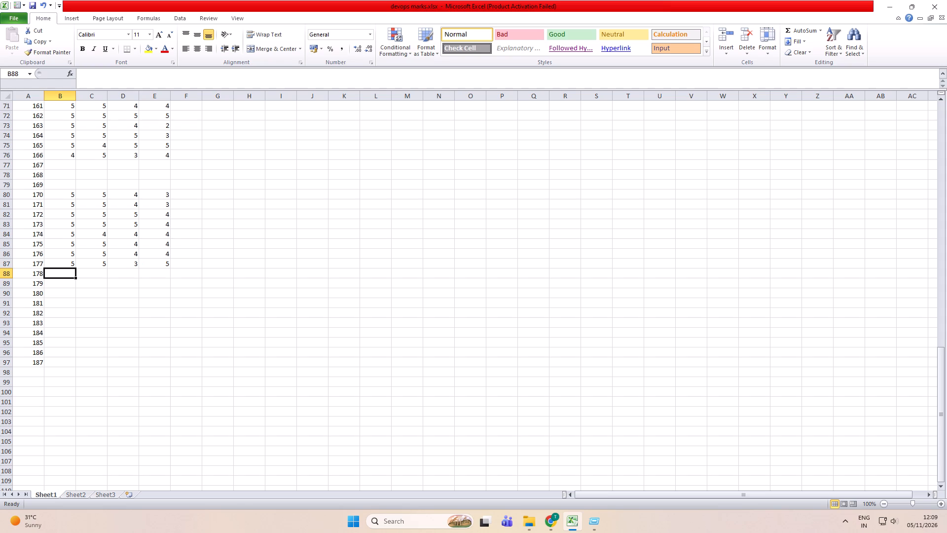
click(101, 274)
key(4)
key(Right)
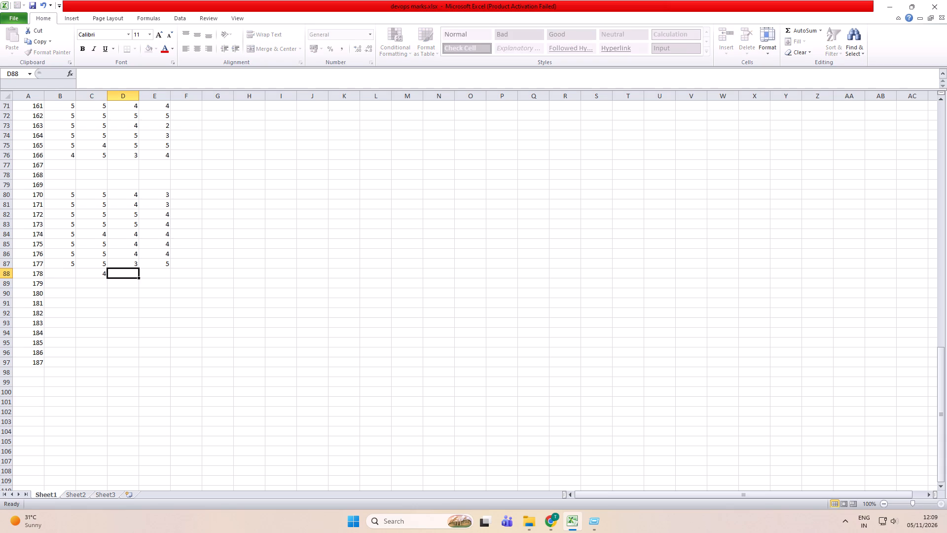
key(5)
key(Right)
key(3)
key(Right)
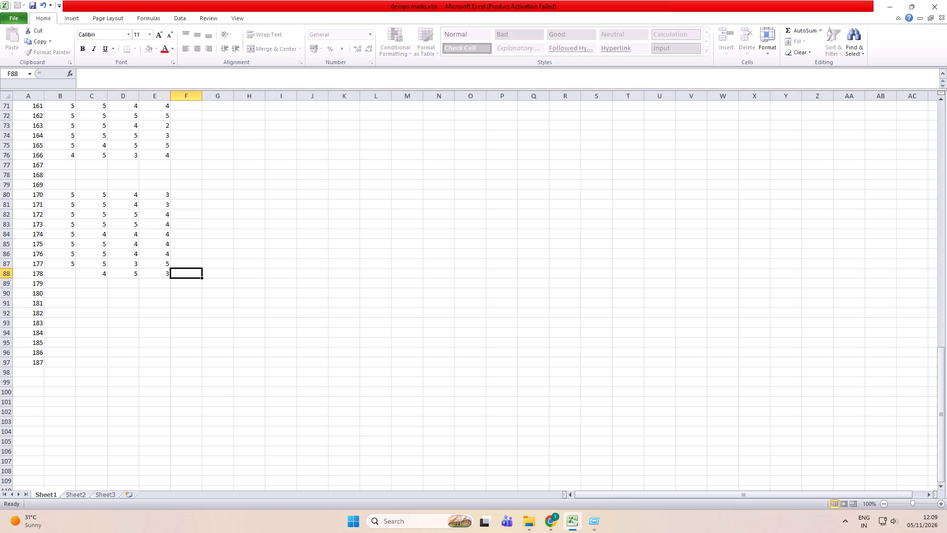
Enter the marks 5, 3 and 3 in columns B to D for number 179, leaving column E blank.
click(64, 280)
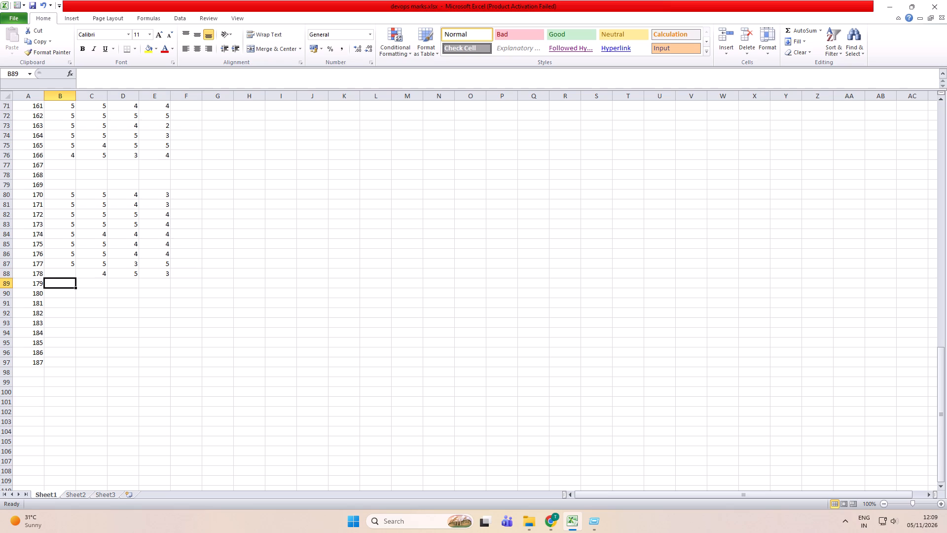
key(5)
key(Right)
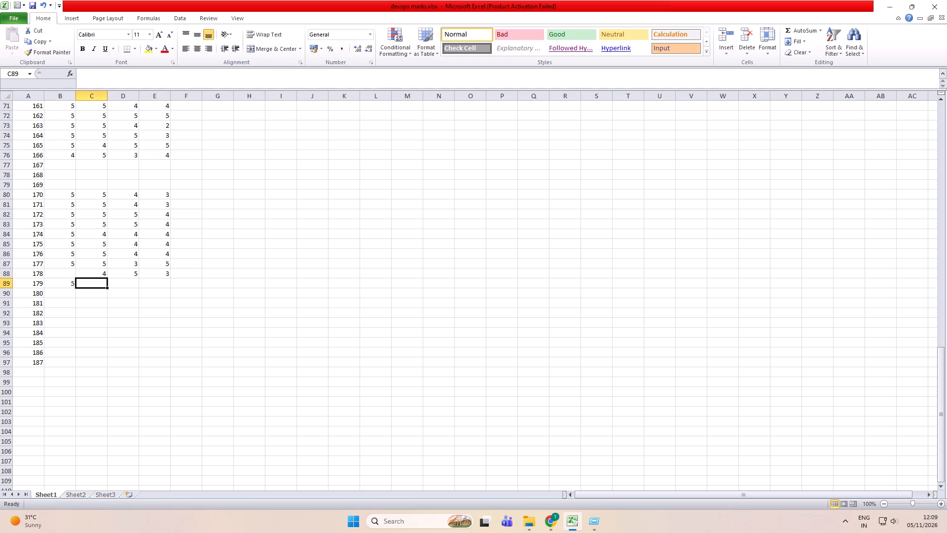
key(3)
key(Right)
key(3)
key(Right)
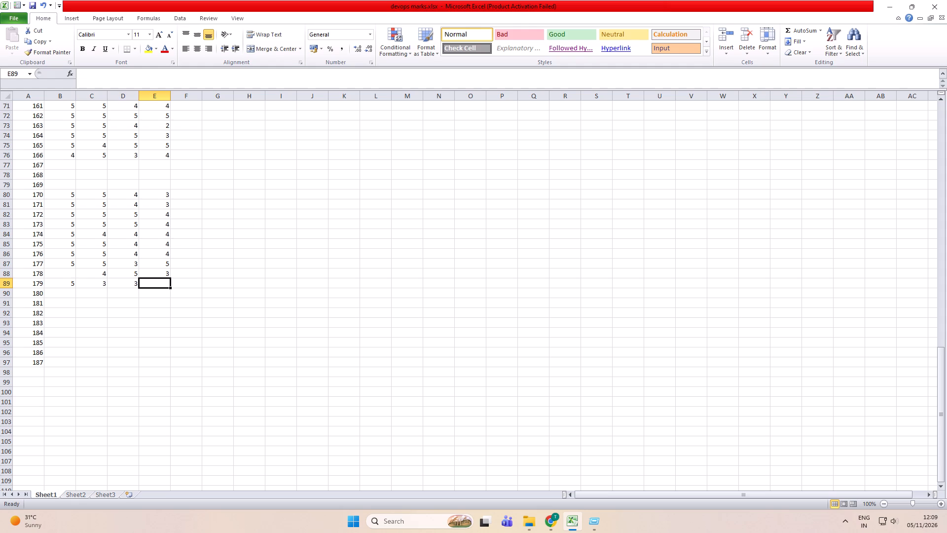
Enter the marks 5, 5, 5 and 3 in columns B to E for number 180.
click(58, 292)
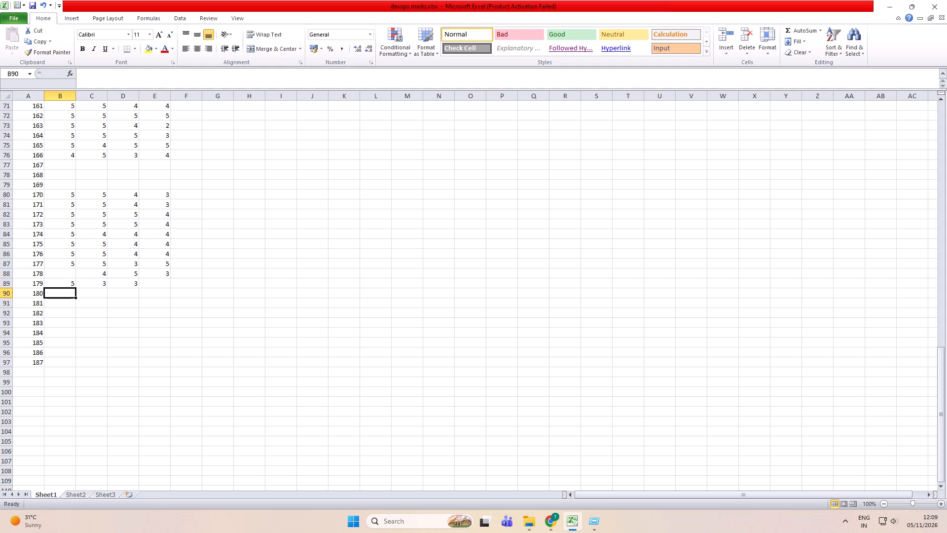
key(5)
key(Right)
key(5)
key(Right)
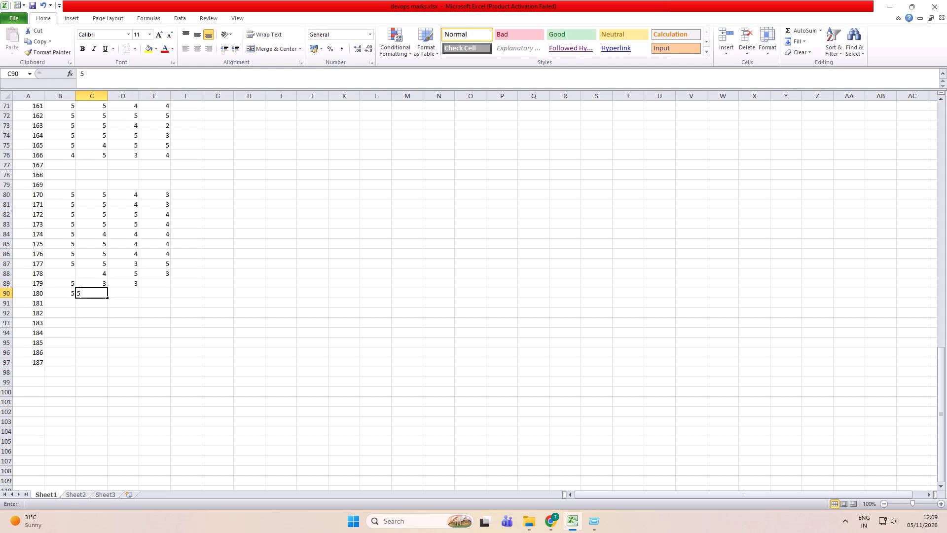
key(5)
key(Right)
key(3)
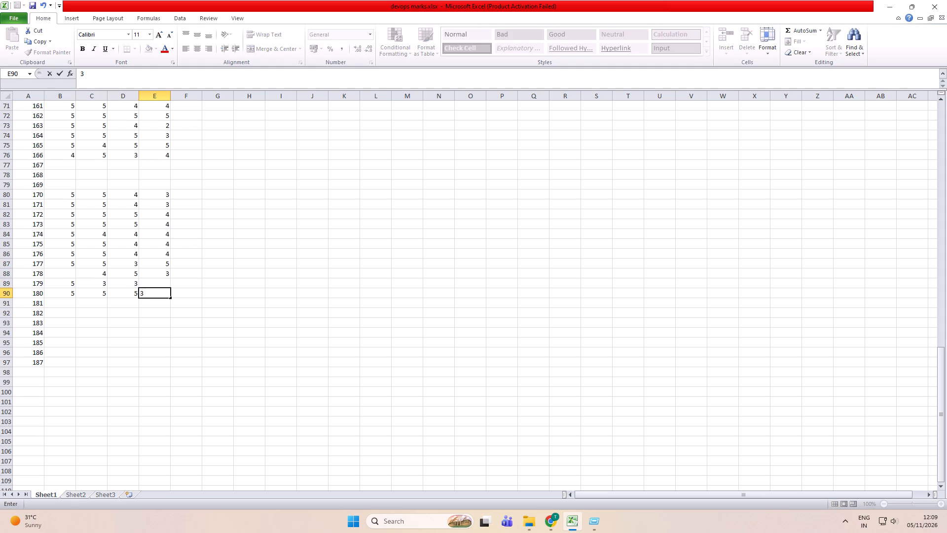
click(299, 292)
Enter the marks 5, 4, 5 and 4 in columns B to E for number 181.
click(55, 303)
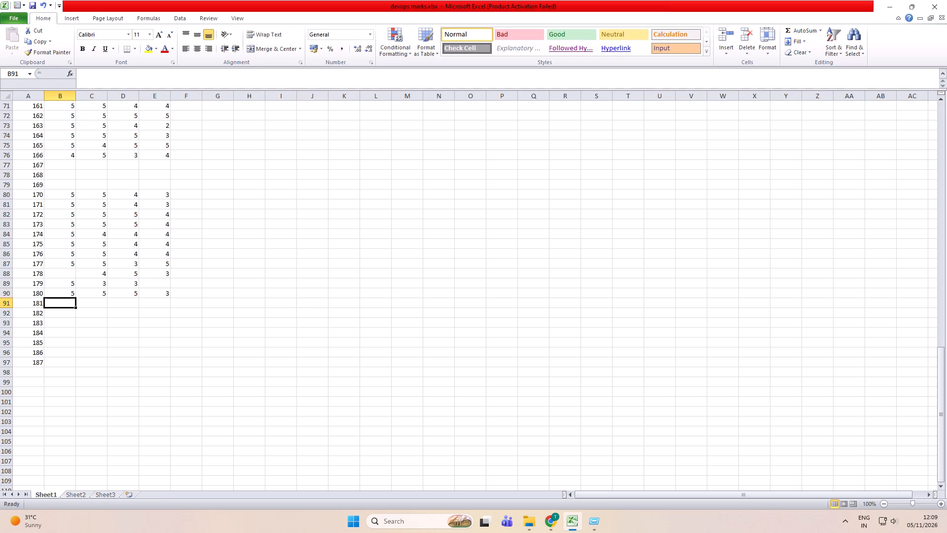
key(5)
key(Right)
text(45)
key(BackSpace)
key(Right)
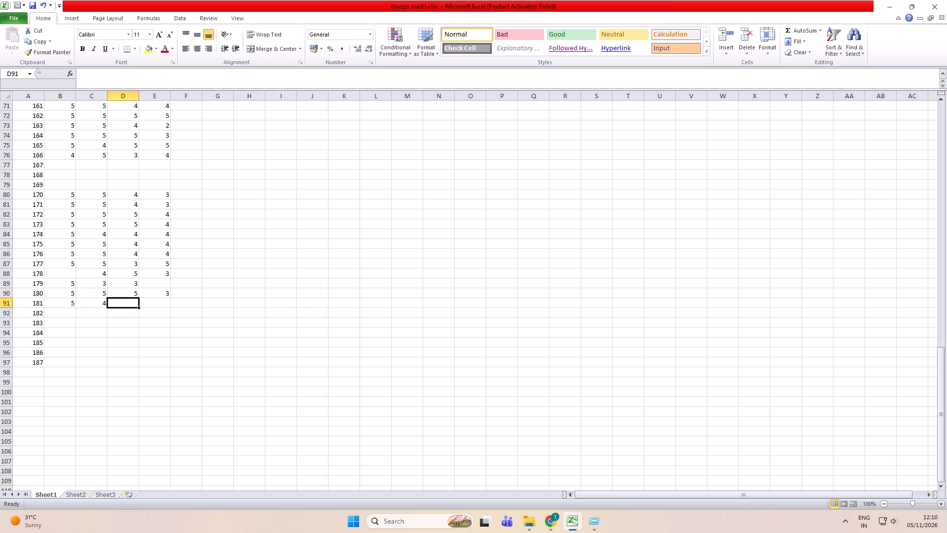
key(5)
key(Right)
key(4)
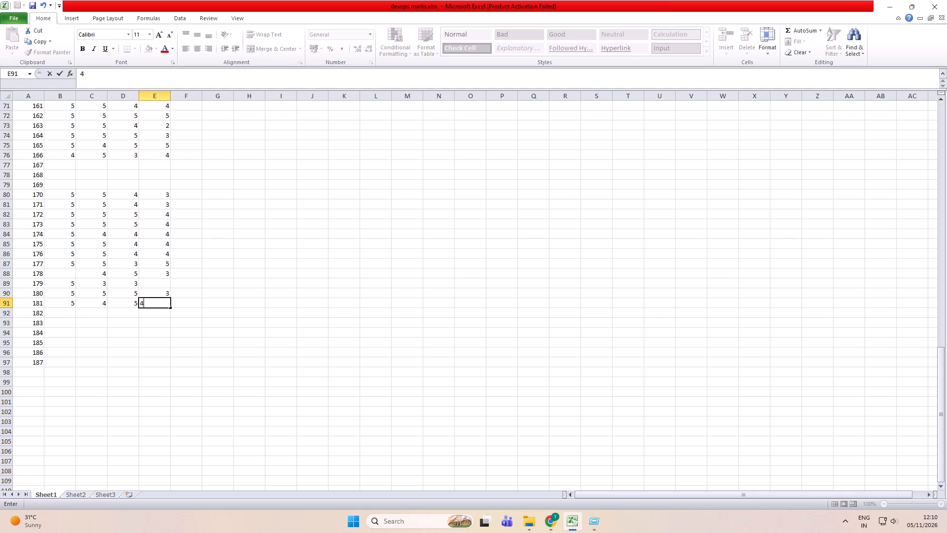
Enter the marks 5, 4, 3 and 5 in columns B to E for number 182.
click(68, 312)
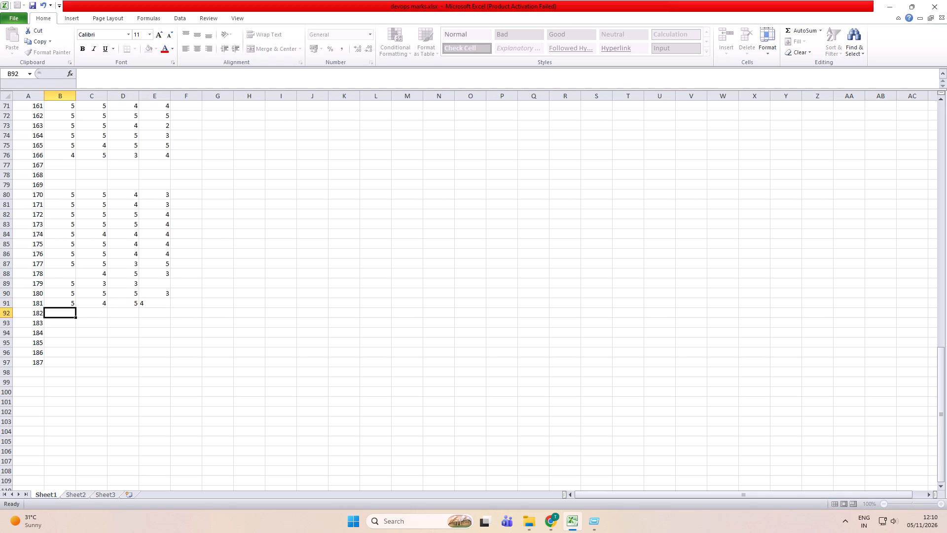
key(5)
key(Right)
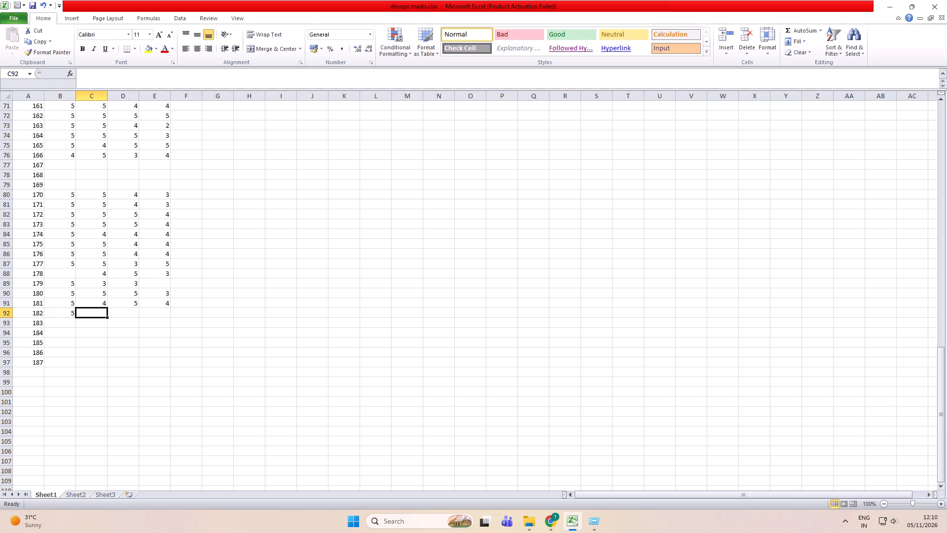
key(4)
key(Right)
key(3)
key(Right)
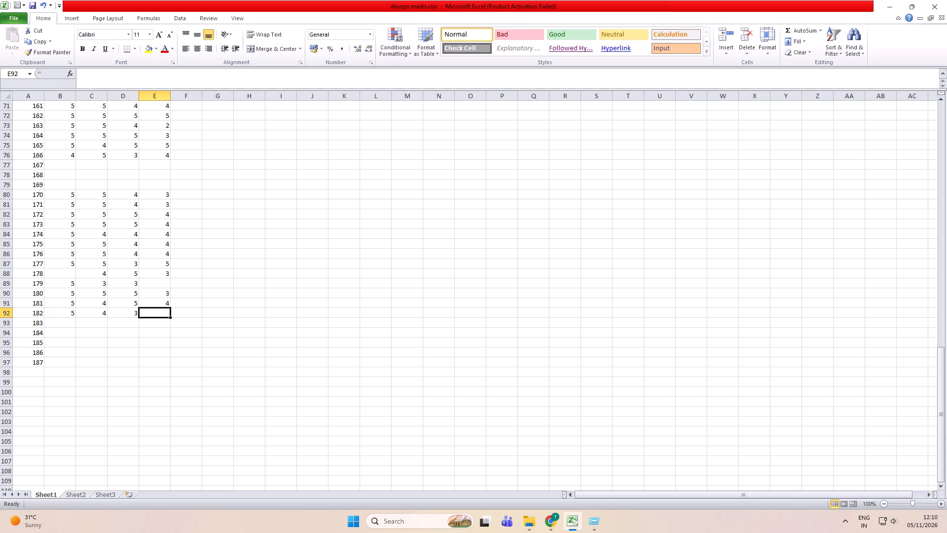
key(5)
click(357, 356)
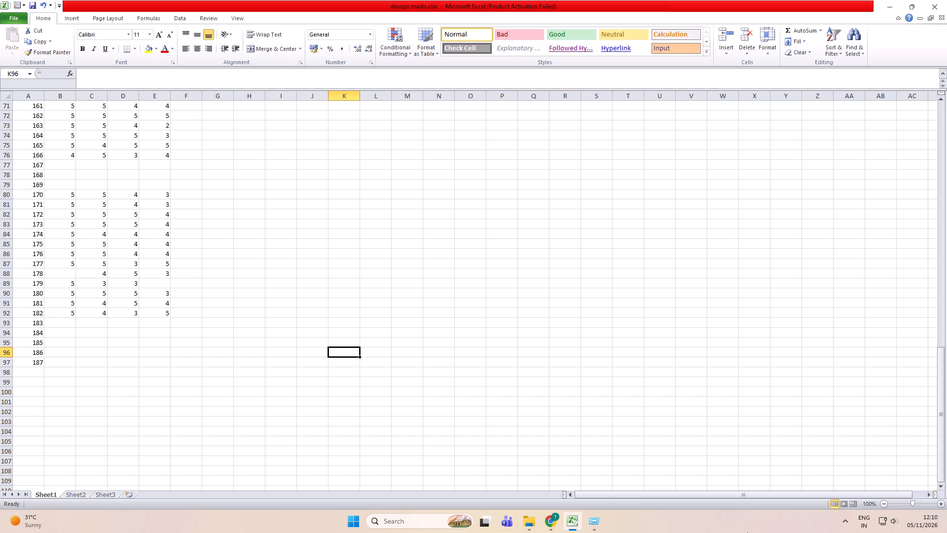
Skip number 183 and enter the marks 5, 3, 3 and 5 in columns B to E for number 184.
click(63, 322)
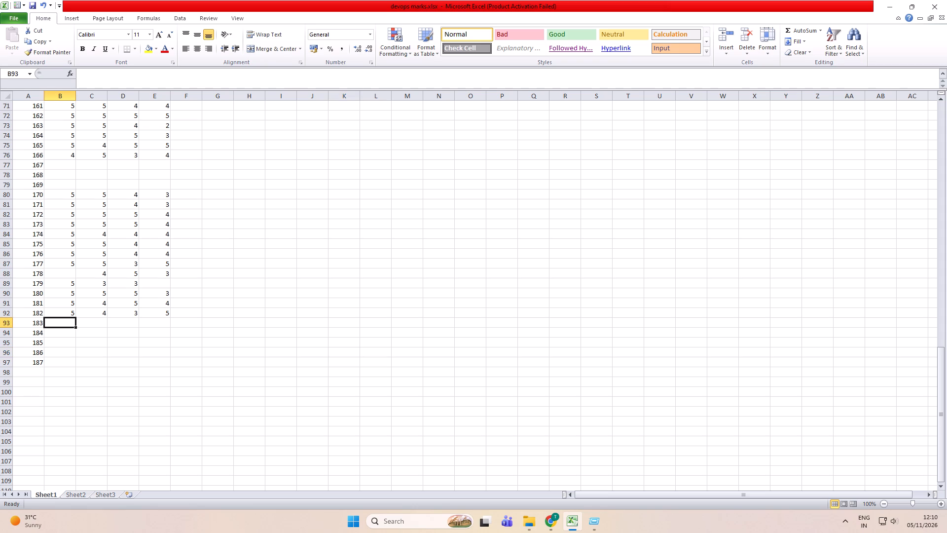
click(63, 322)
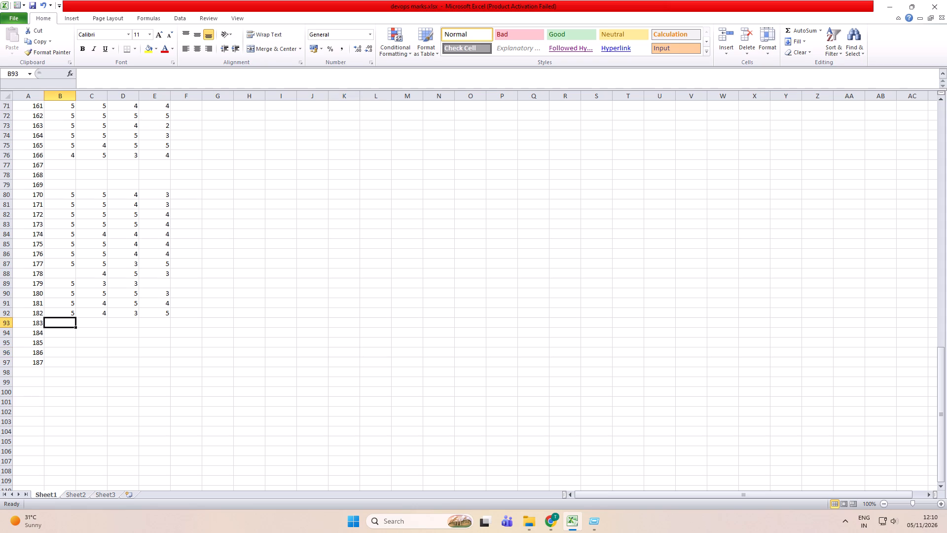
click(66, 337)
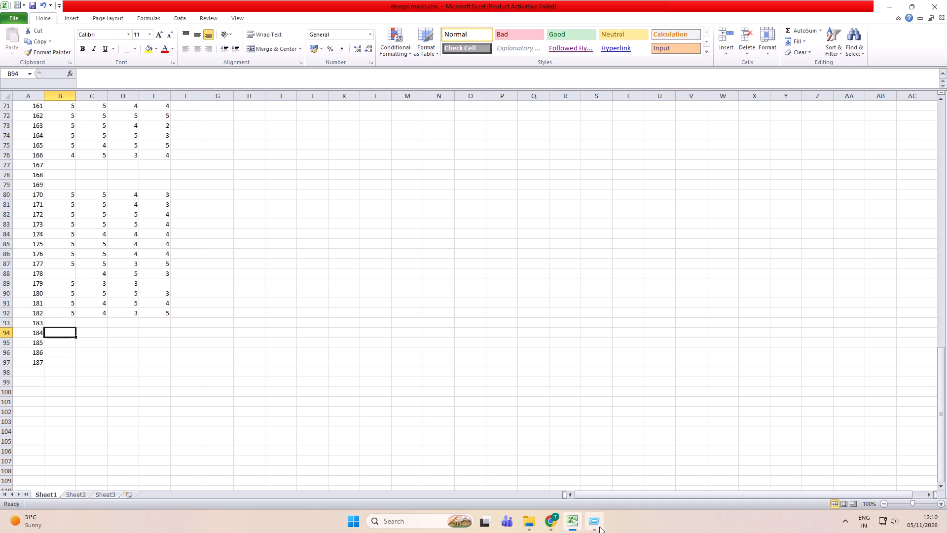
key(5)
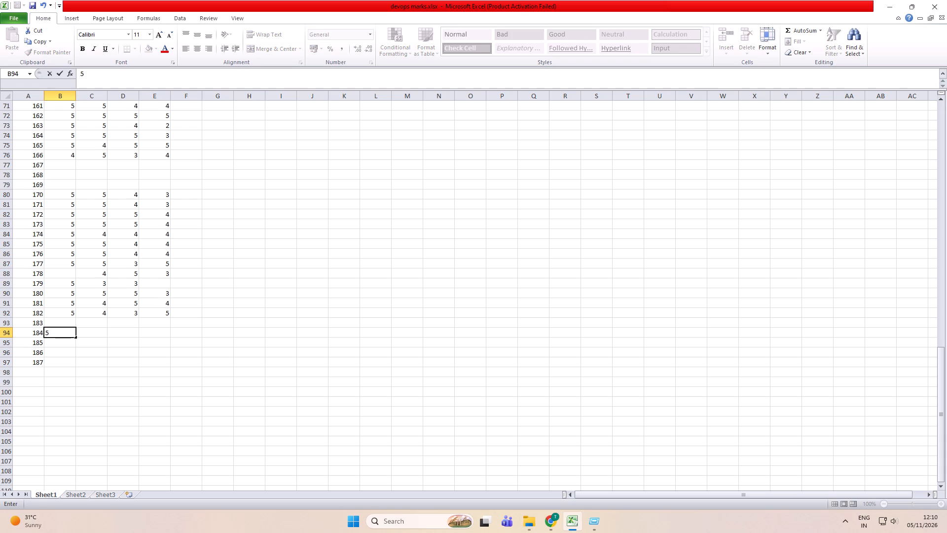
key(Right)
key(3)
key(Right)
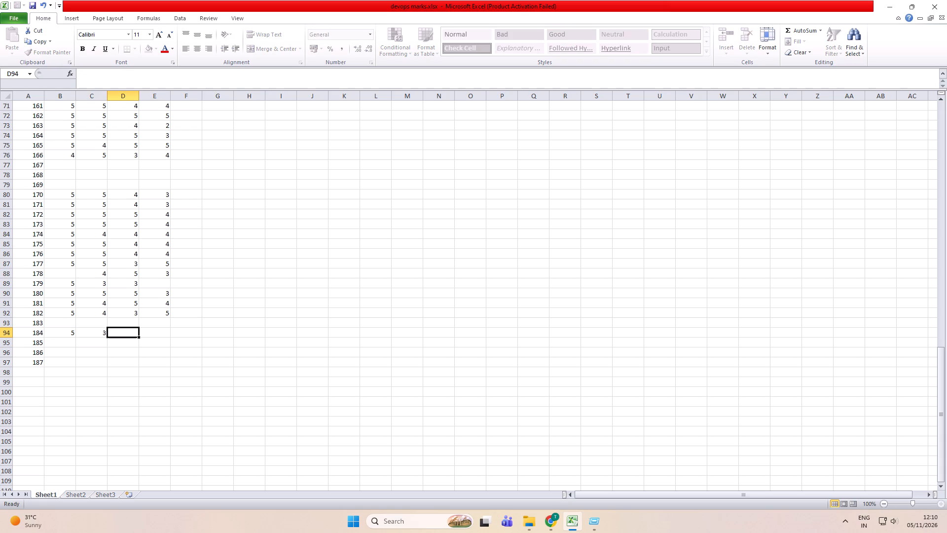
key(3)
key(Right)
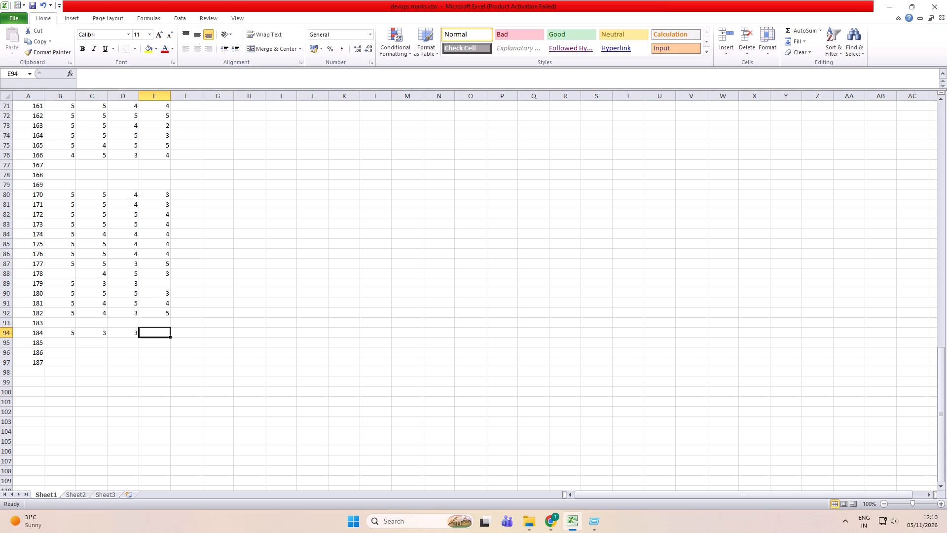
key(5)
click(410, 420)
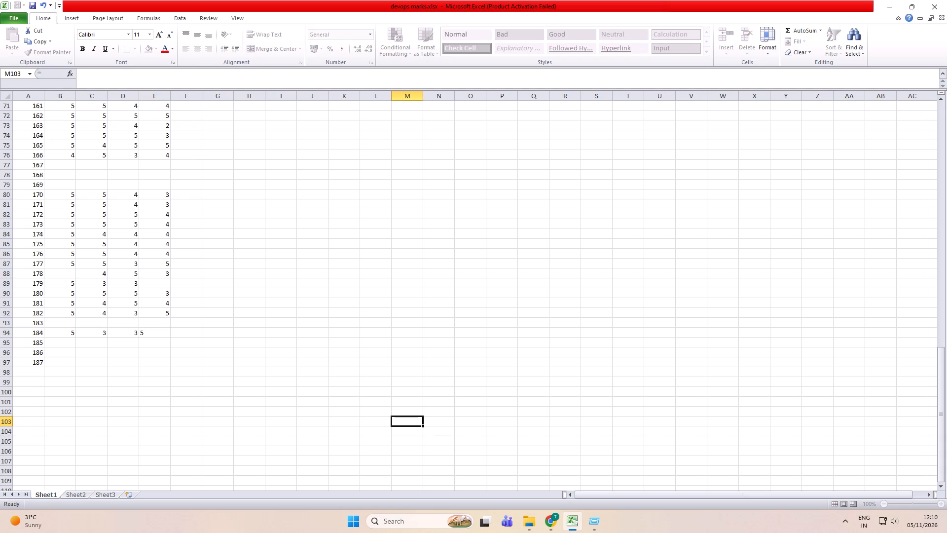
Enter the marks 5, 5, 4 and 3 in columns B to E for number 185.
click(66, 343)
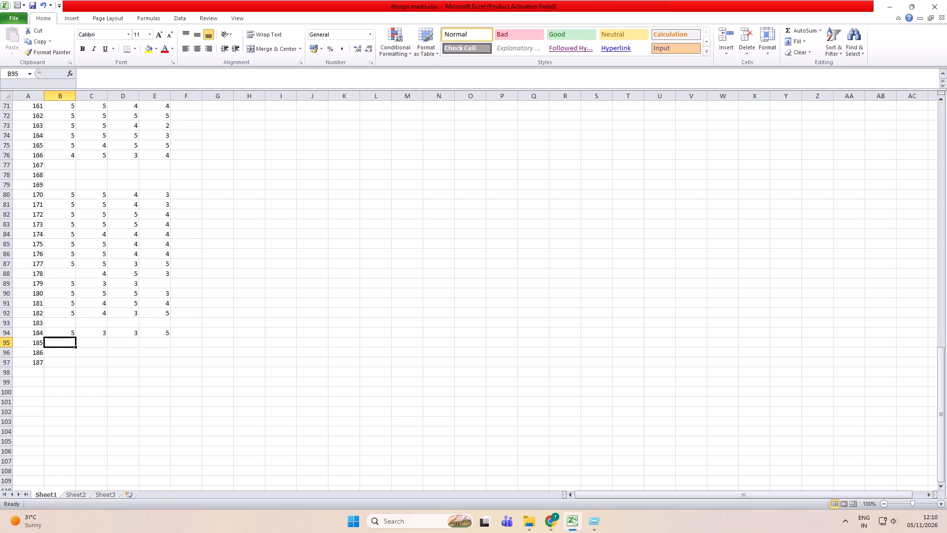
key(5)
key(Right)
key(5)
key(Right)
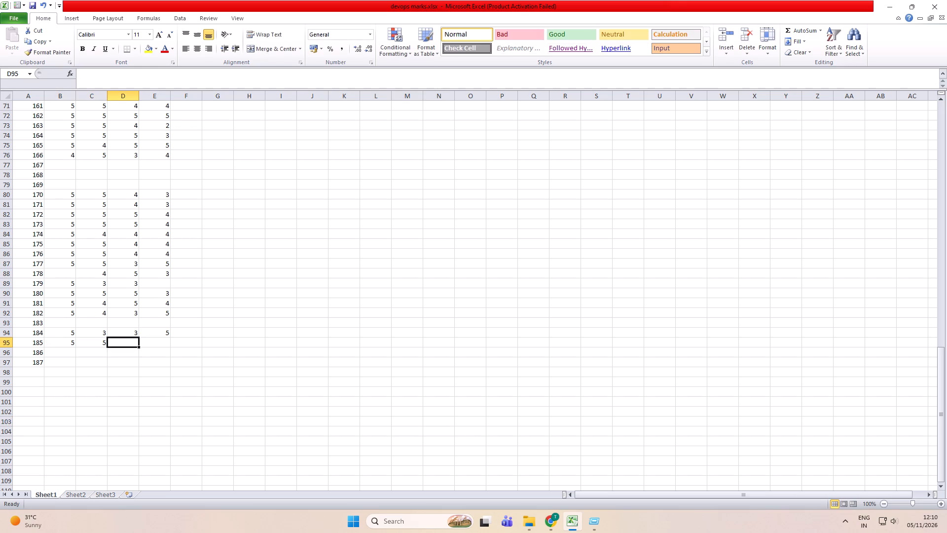
key(4)
key(Right)
key(3)
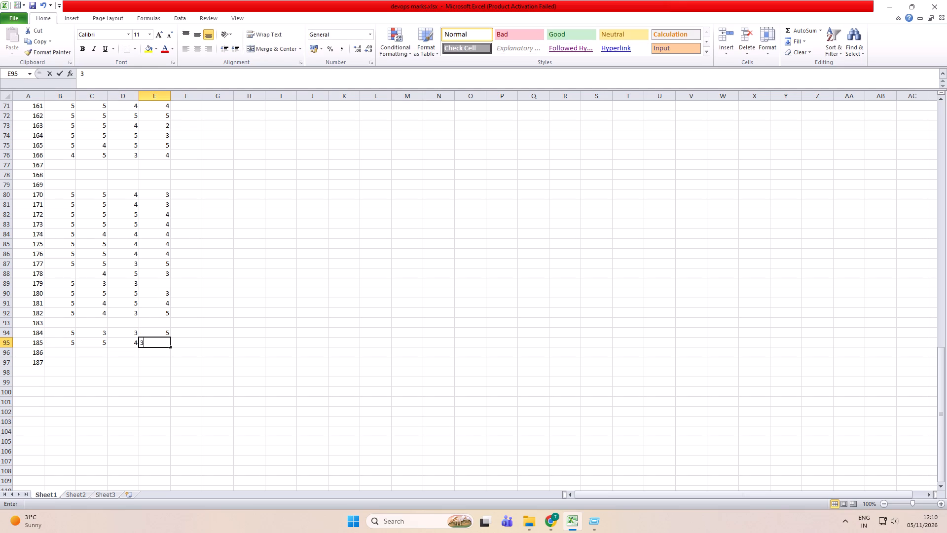
click(288, 338)
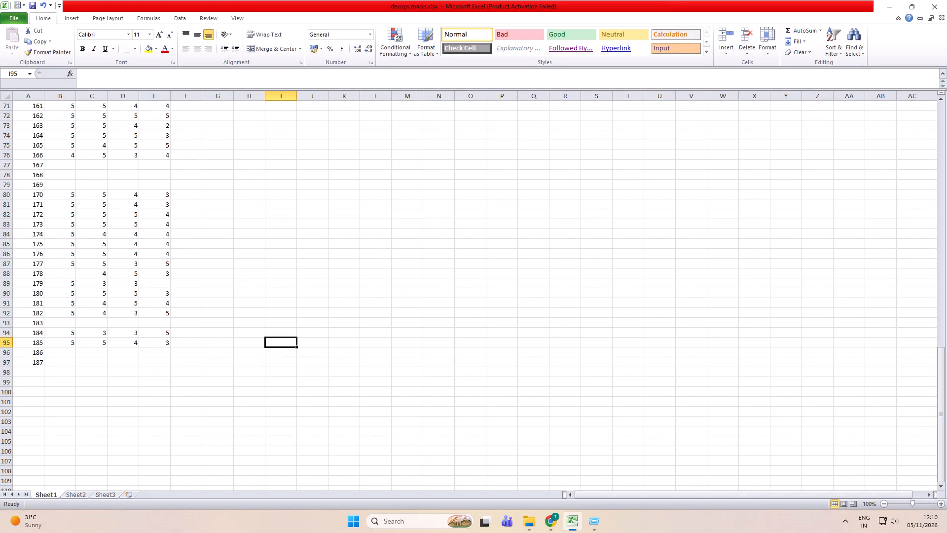
Skip number 186 and enter the marks 5, 5, 3 and 2 in columns B to E for number 187.
click(54, 351)
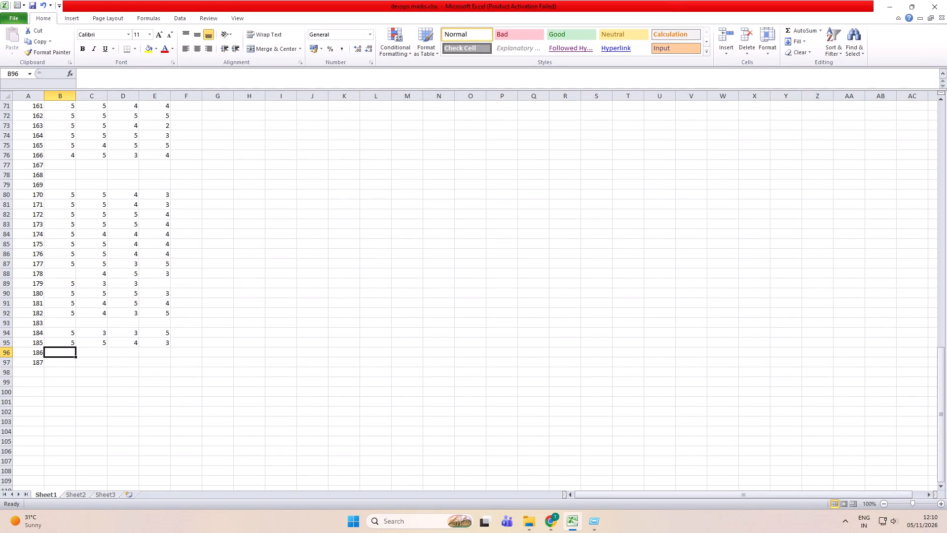
click(68, 365)
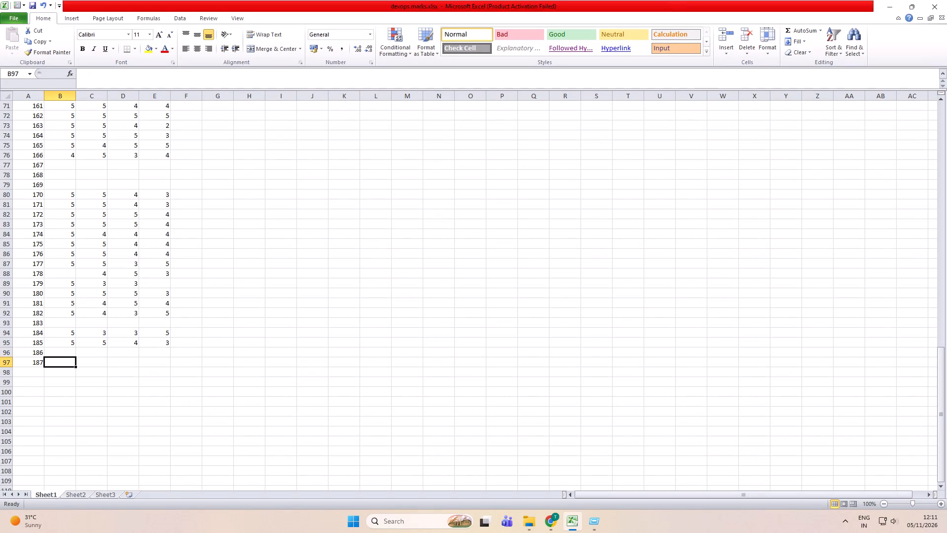
key(5)
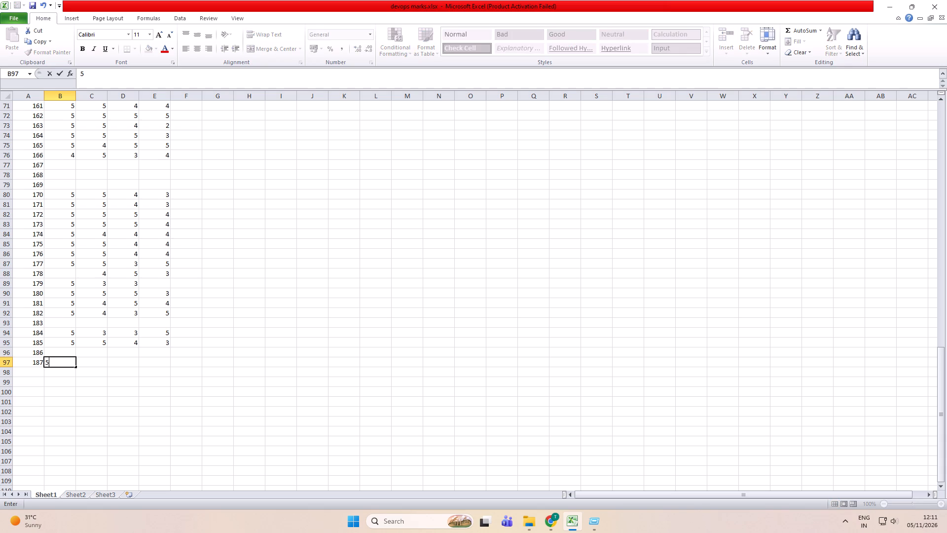
key(Right)
key(5)
key(Right)
key(3)
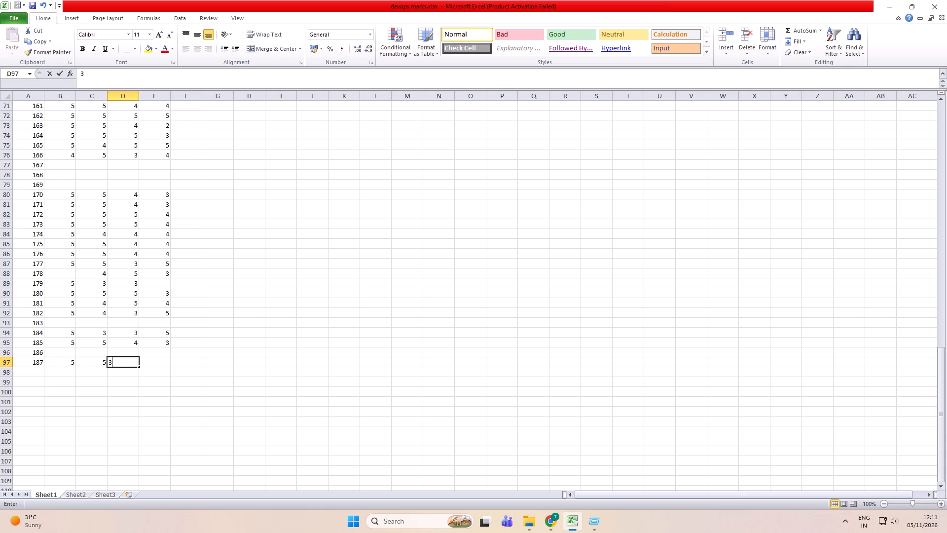
key(Right)
key(2)
key(Right)
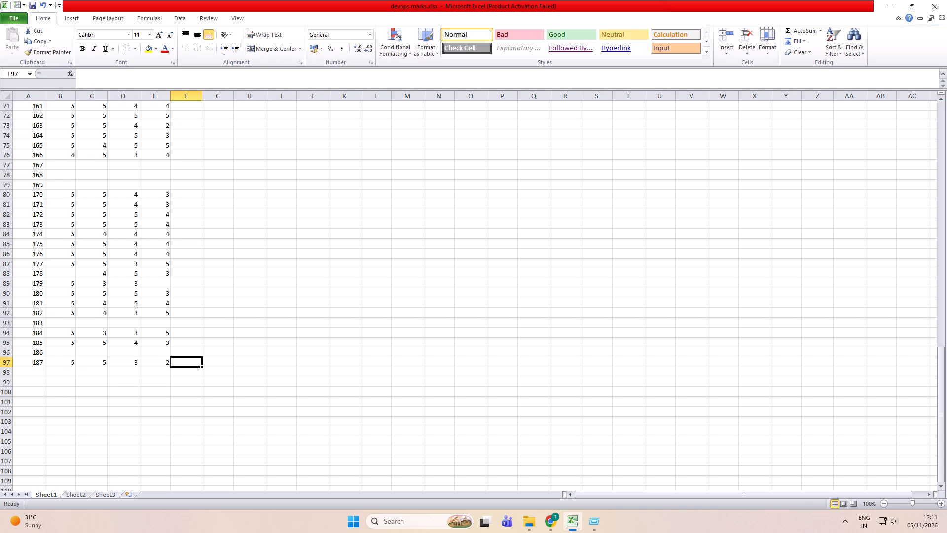
Add number 188 in column A below 187, with the marks 5, 4, 4 and 4 in columns B to E.
click(30, 375)
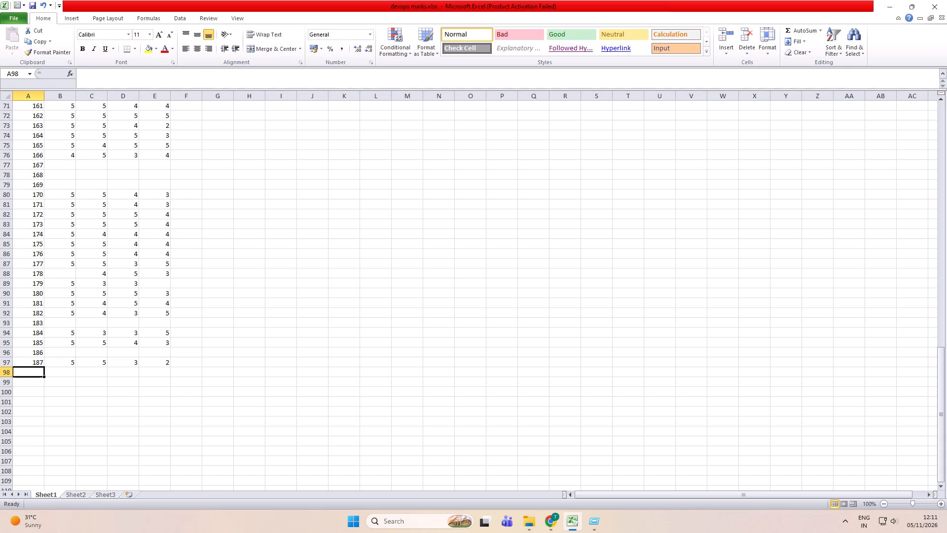
text(188)
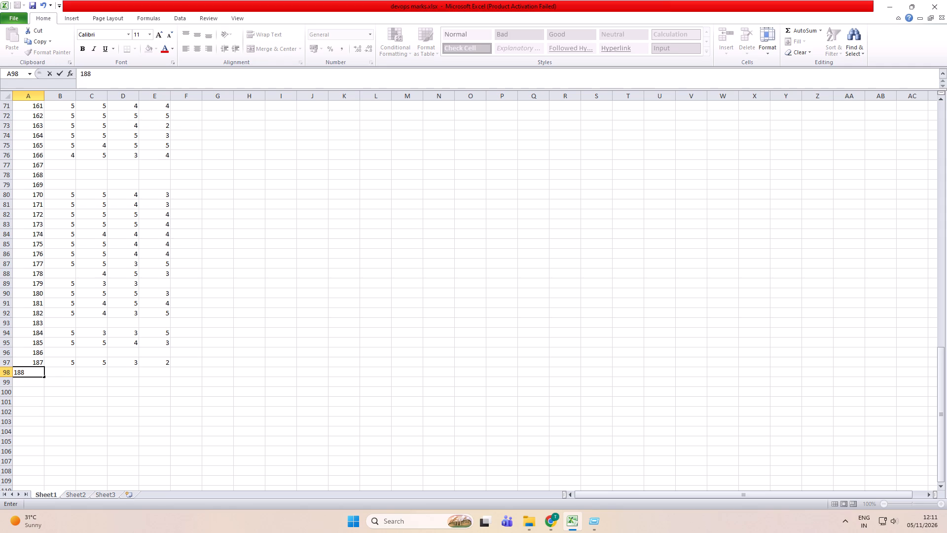
click(66, 368)
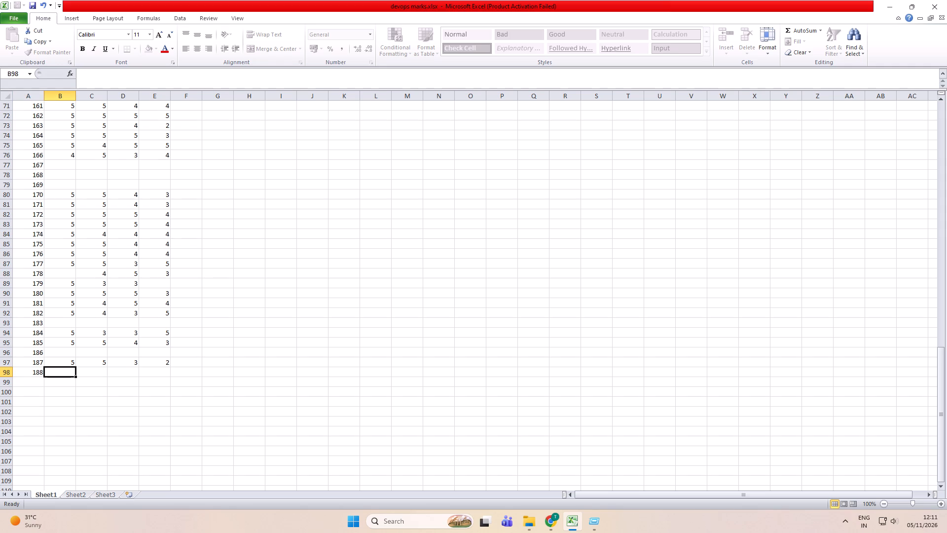
key(5)
key(Right)
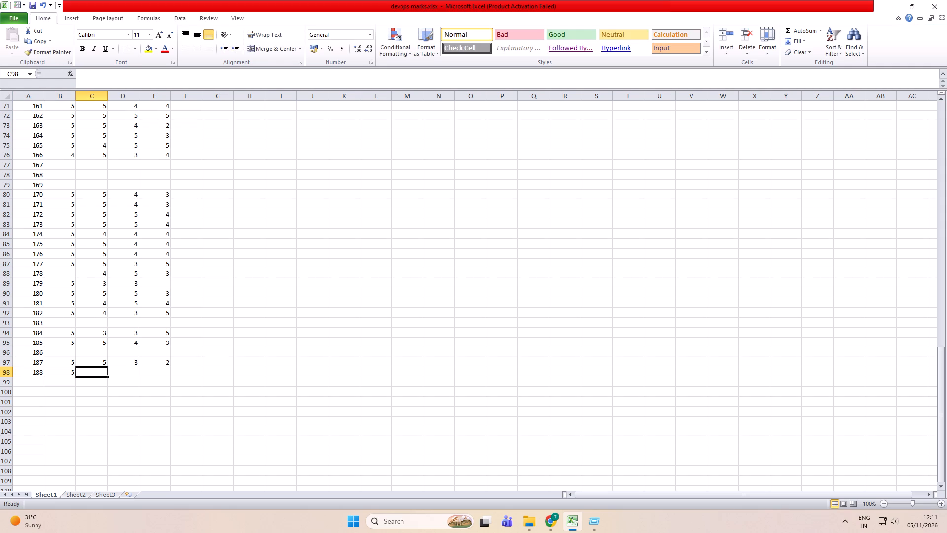
key(4)
key(Right)
key(4)
key(Right)
key(4)
key(Right)
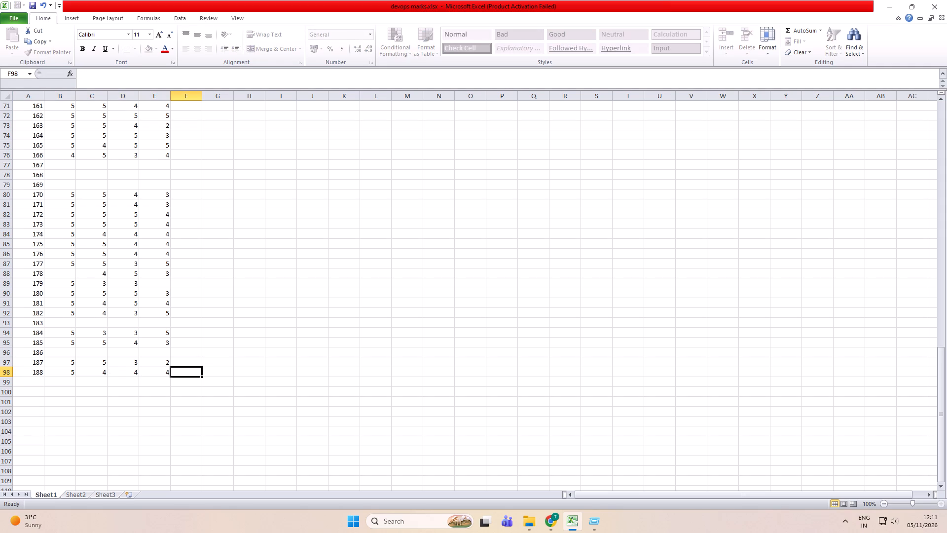
Enter the marks 5, 5, 4 and 2 in columns B to E of row 99, below number 188.
click(54, 383)
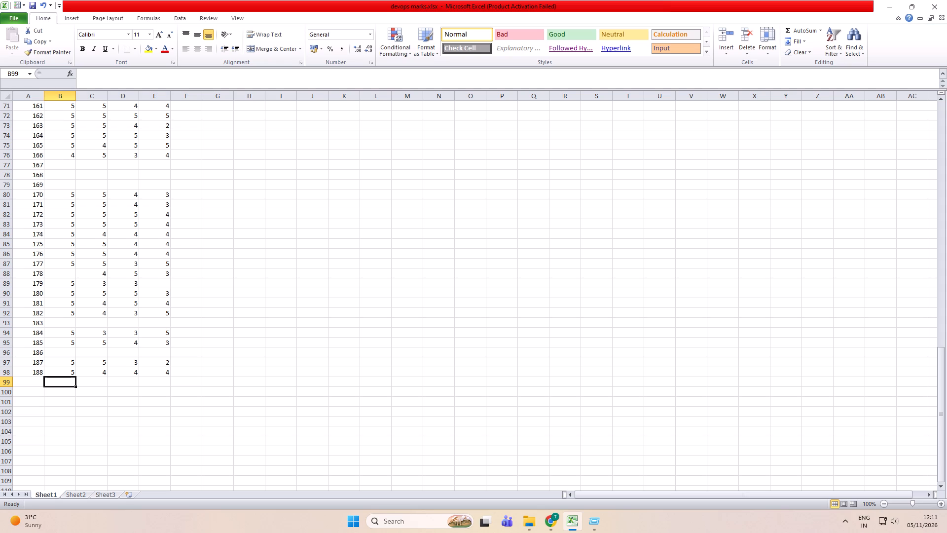
key(5)
key(Right)
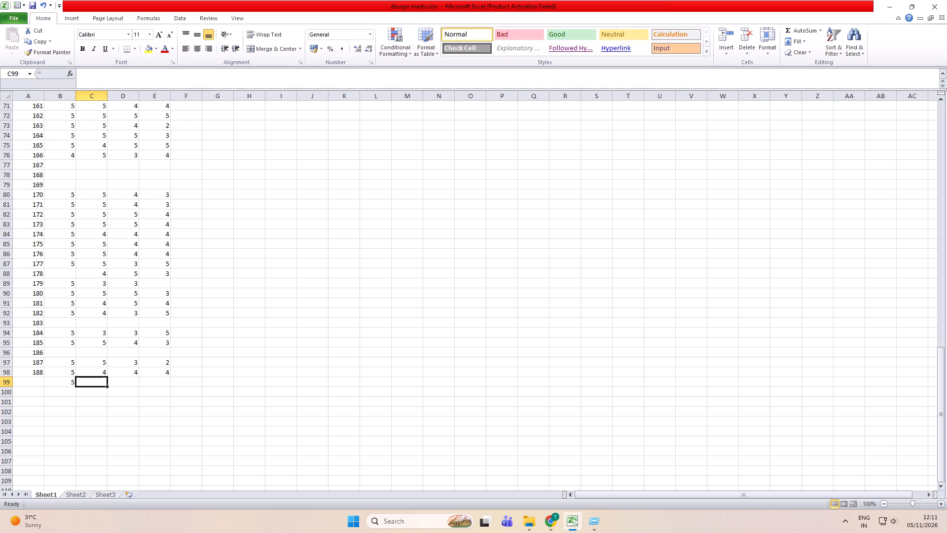
key(4)
key(Right)
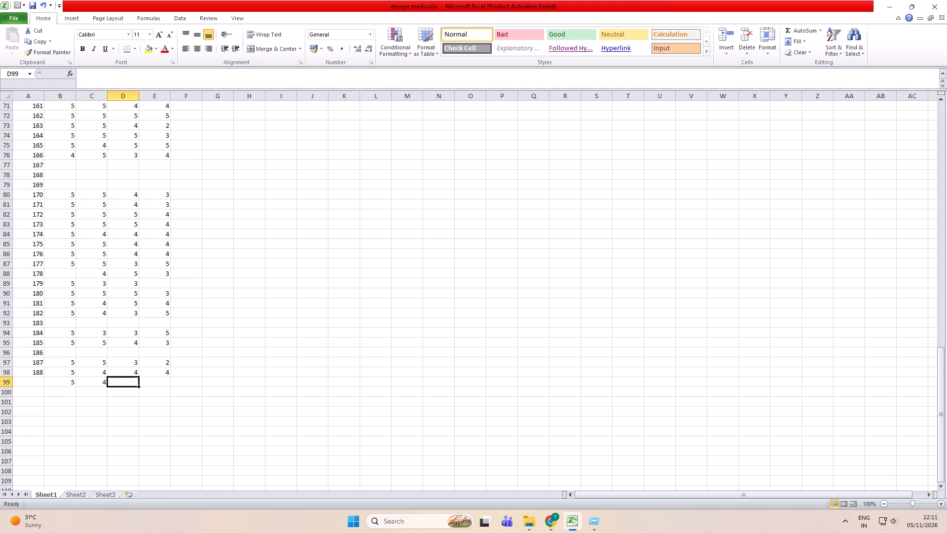
key(BackSpace)
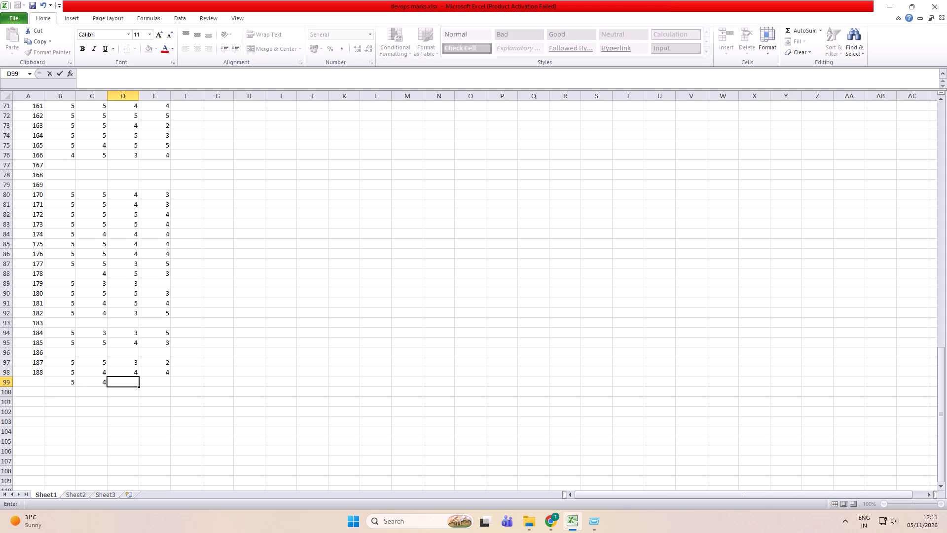
click(88, 382)
key(BackSpace)
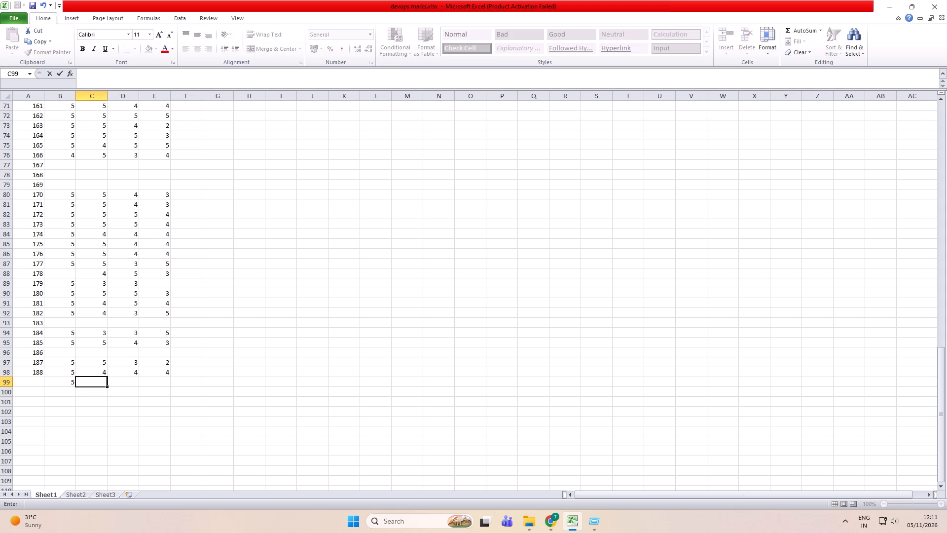
key(5)
key(Right)
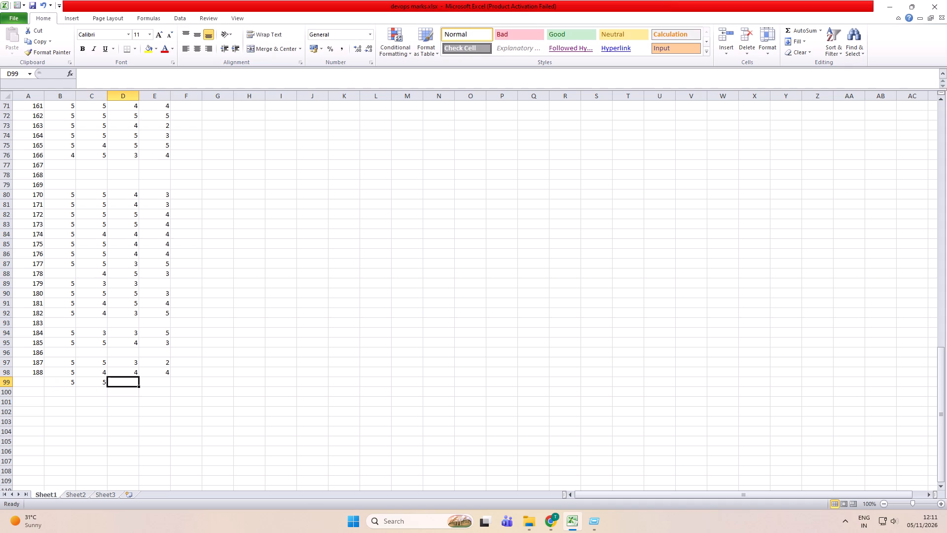
key(4)
key(Right)
key(2)
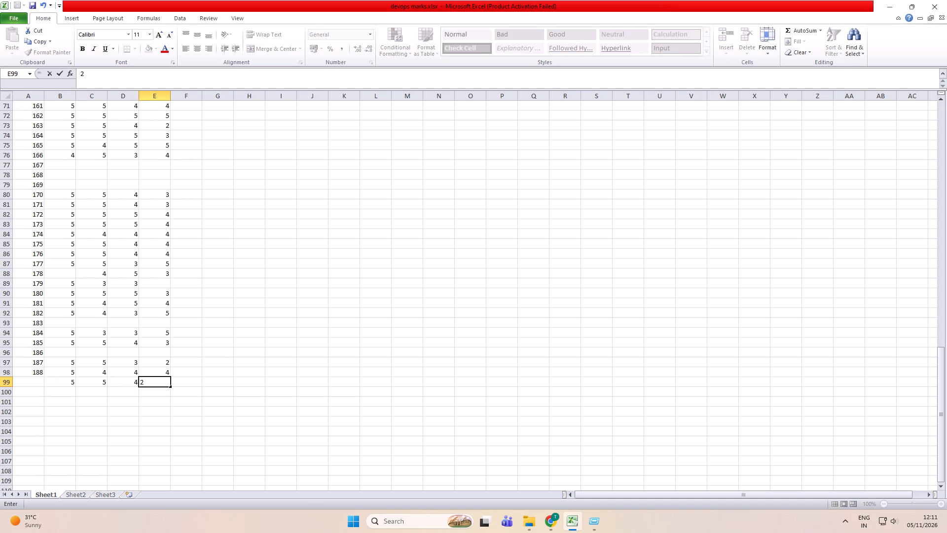
Enter the number 189 in column A of row 99.
click(35, 383)
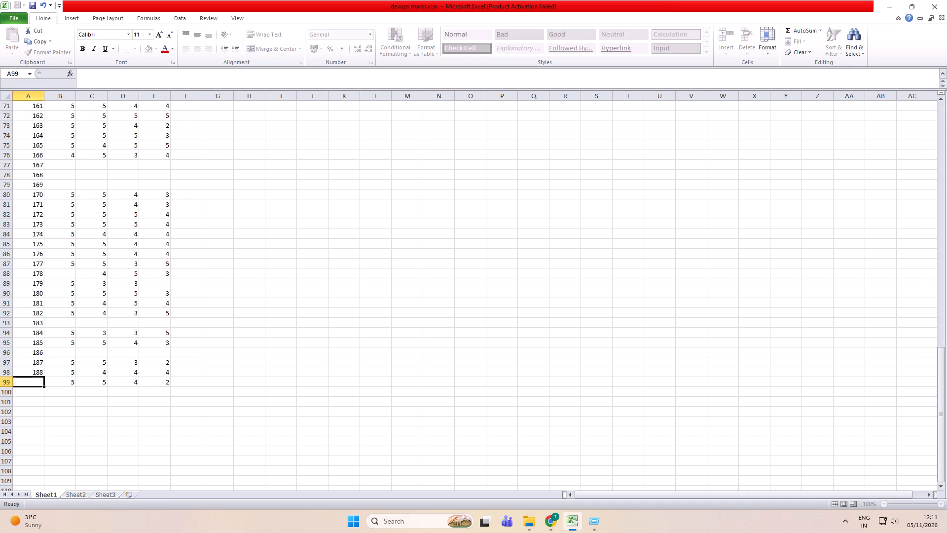
key(1)
text(89)
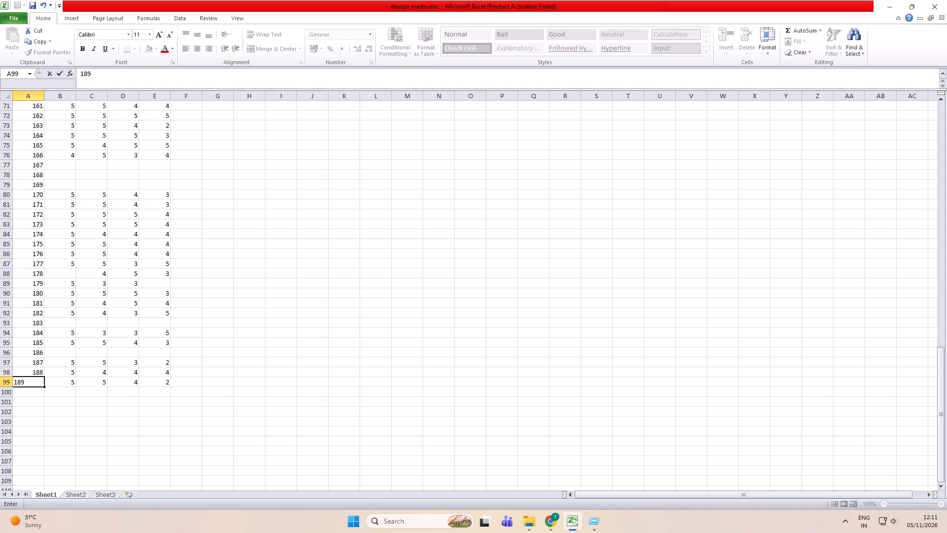
click(275, 389)
Switch to Chrome, pause the playing YouTube video and return to the Excel workbook.
click(554, 526)
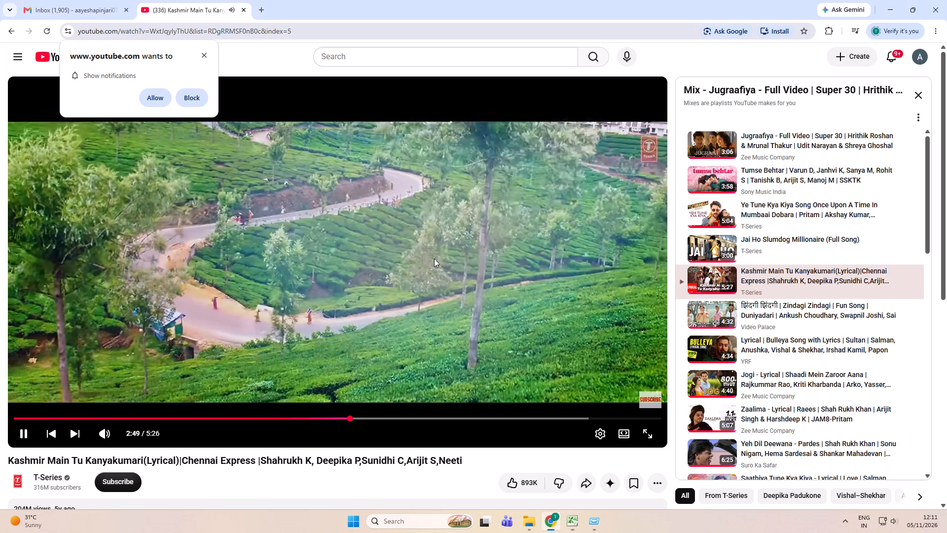
click(425, 248)
click(564, 527)
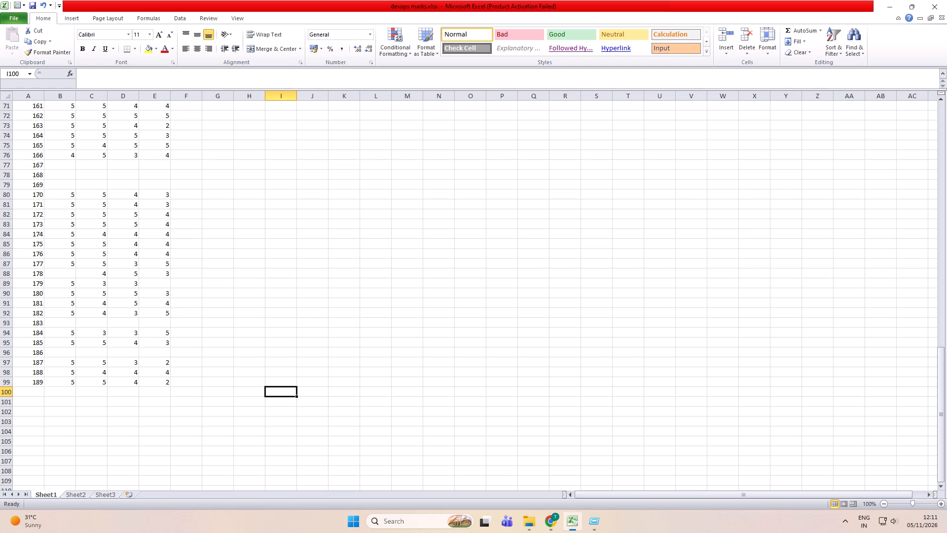
Enter a formula in F3 that adds the four marks of number 77, =B3+C3+D3+E3.
scroll(136, 211, up, 18)
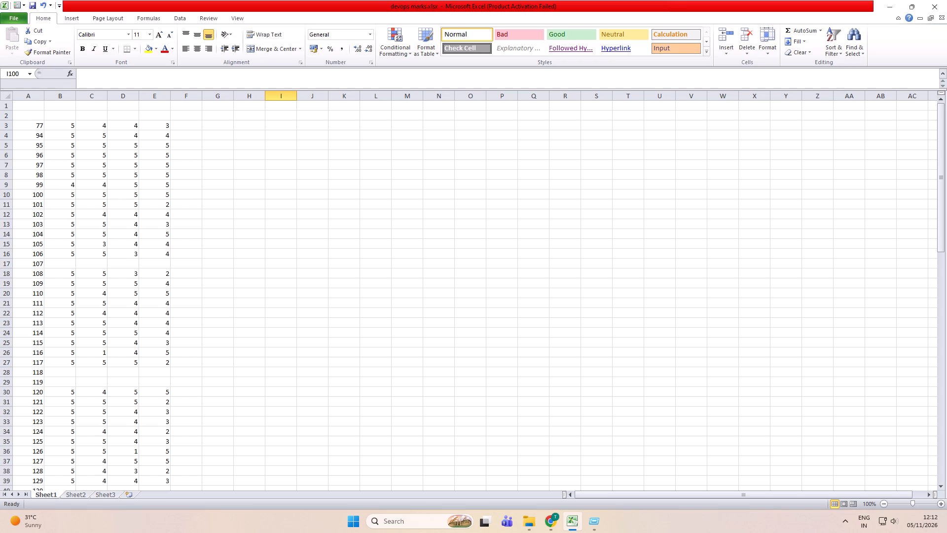
click(189, 121)
key(equal)
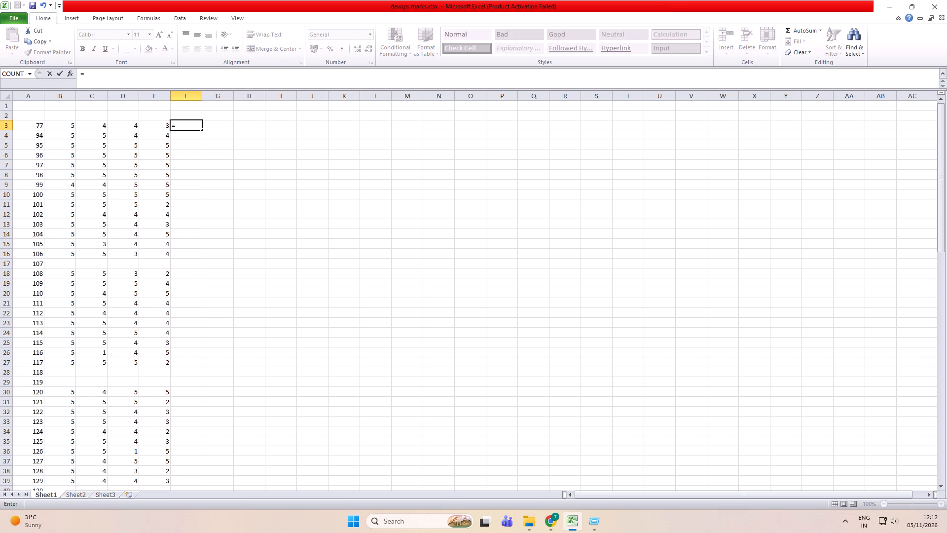
click(71, 128)
key(equal)
key(BackSpace)
key(shift+plus)
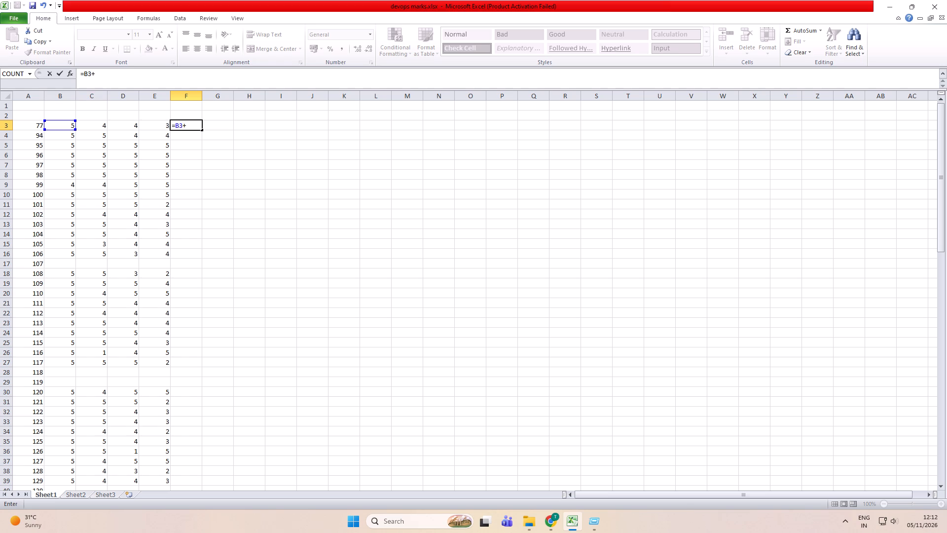
click(87, 122)
key(shift+plus)
click(134, 126)
key(shift+plus)
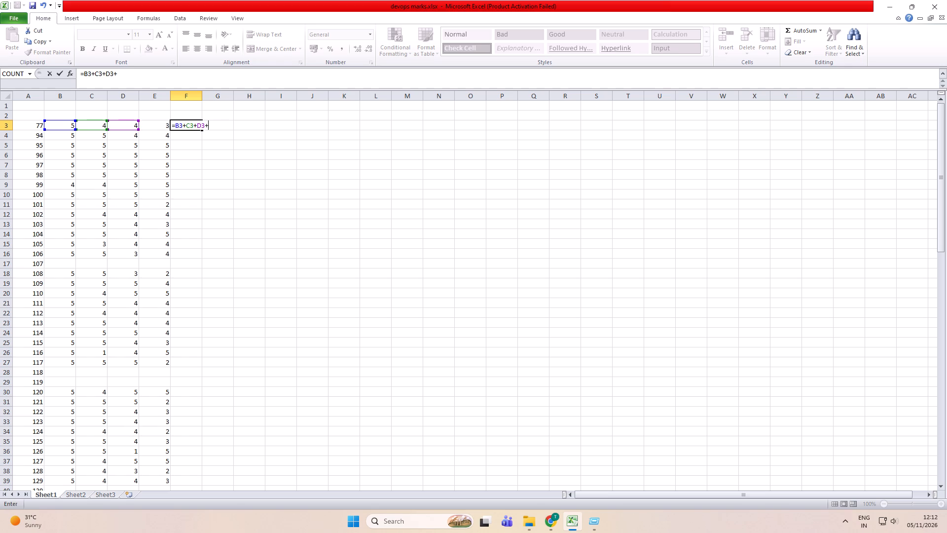
click(158, 121)
key(Return)
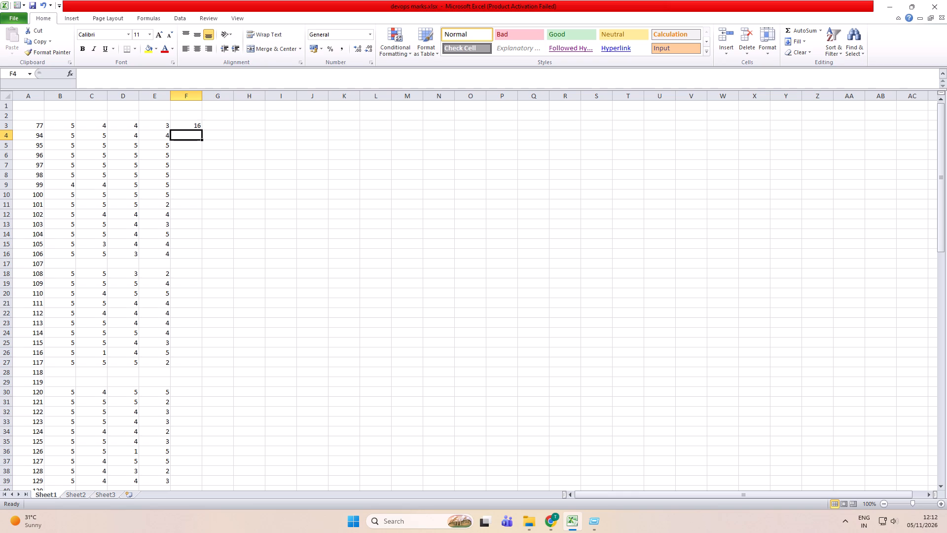
Fill the total formula from F3 down column F to row 99, the row of number 189.
click(183, 123)
drag(203, 128, 198, 455)
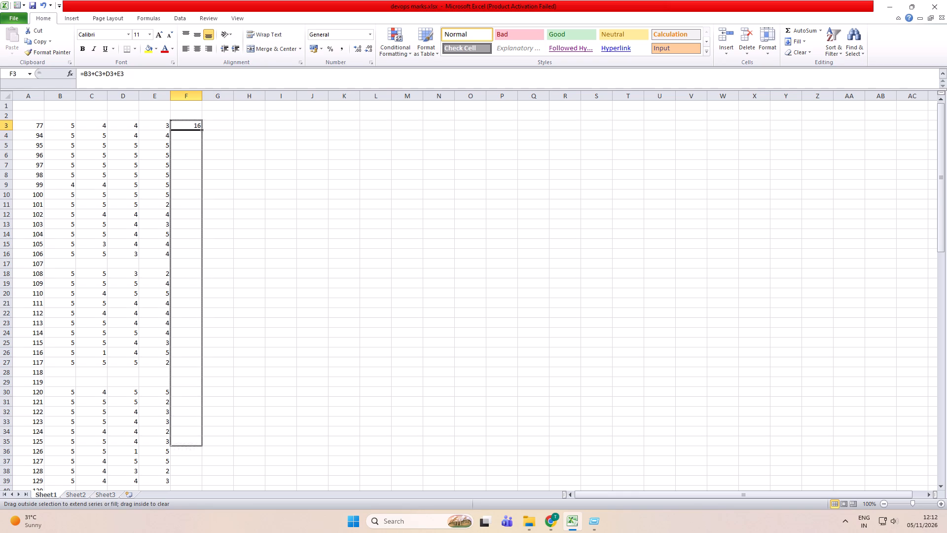
drag(198, 455, 200, 460)
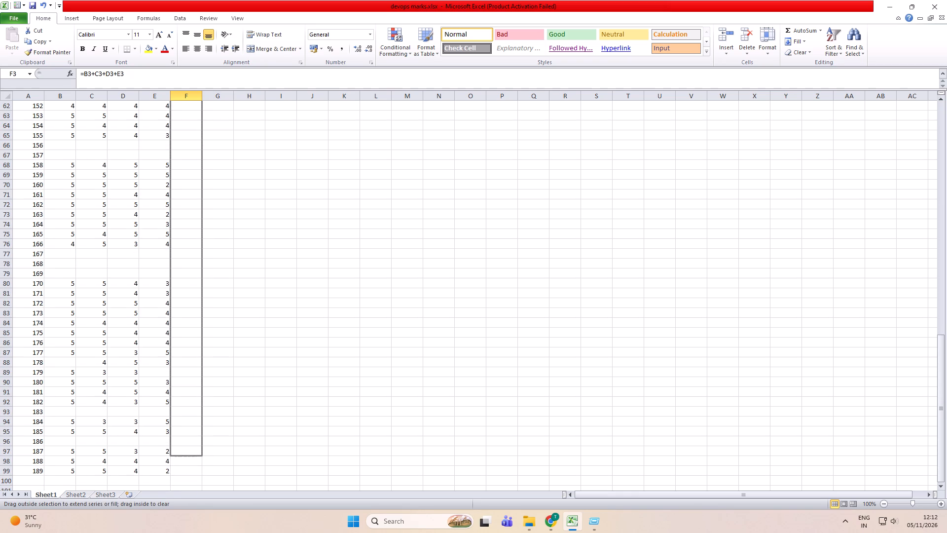
drag(200, 460, 195, 476)
click(366, 399)
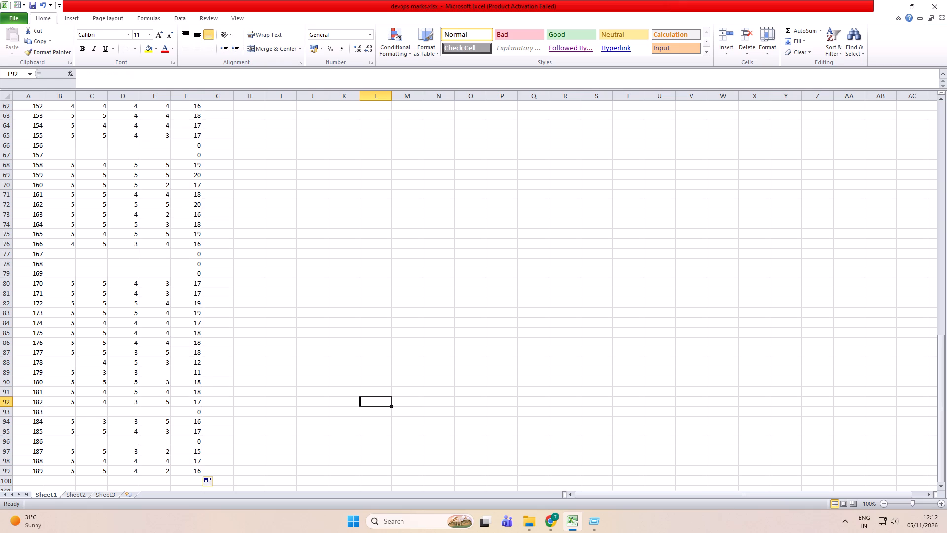
Apply All Borders to the marks table from A3 to H98, including the empty columns G and H.
scroll(138, 304, up, 14)
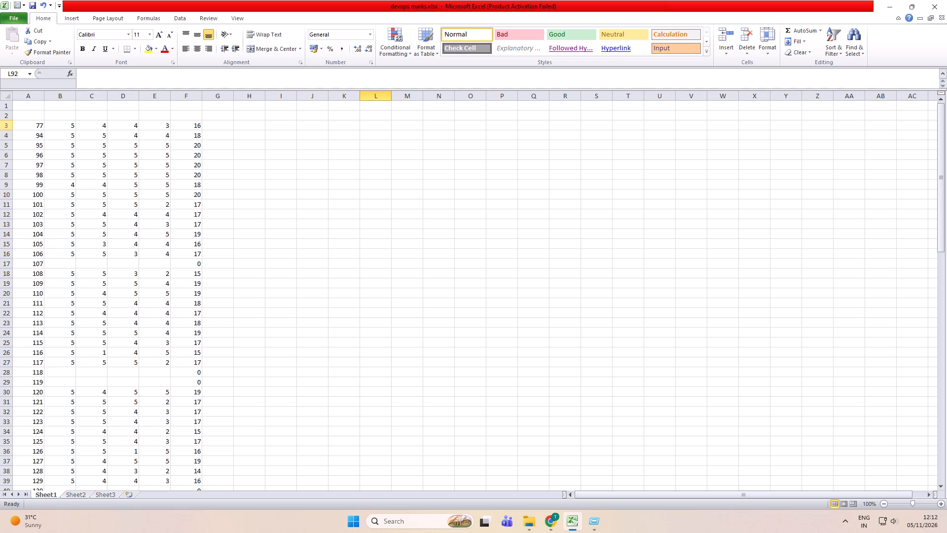
drag(19, 124, 228, 532)
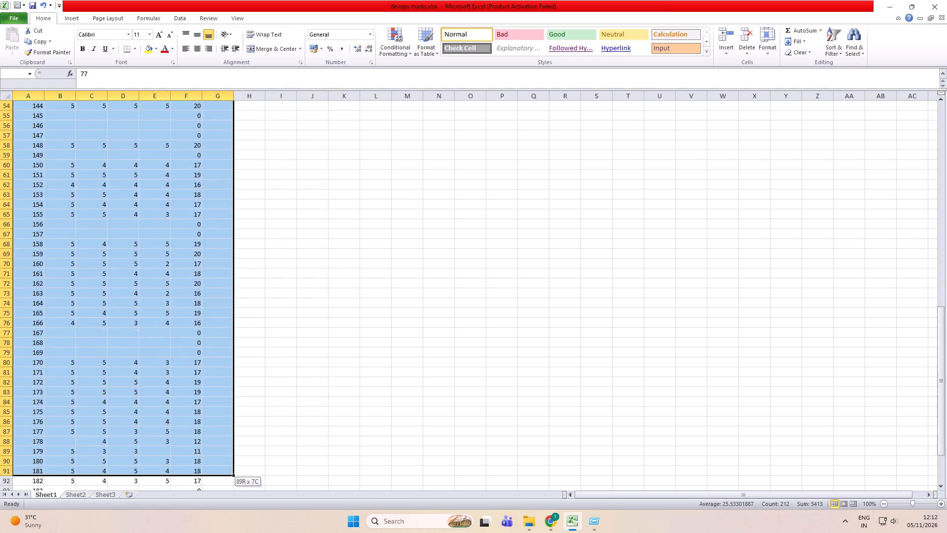
drag(228, 532, 250, 433)
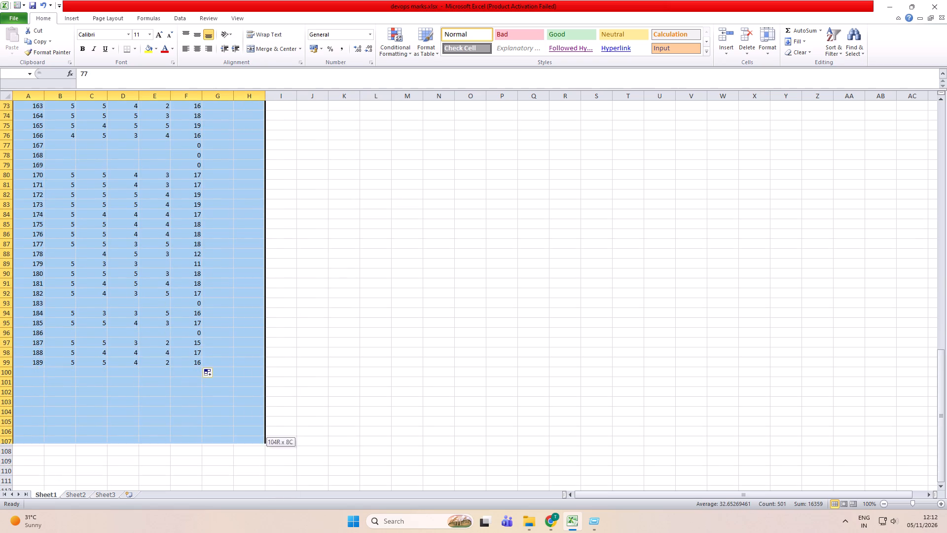
drag(250, 433, 247, 357)
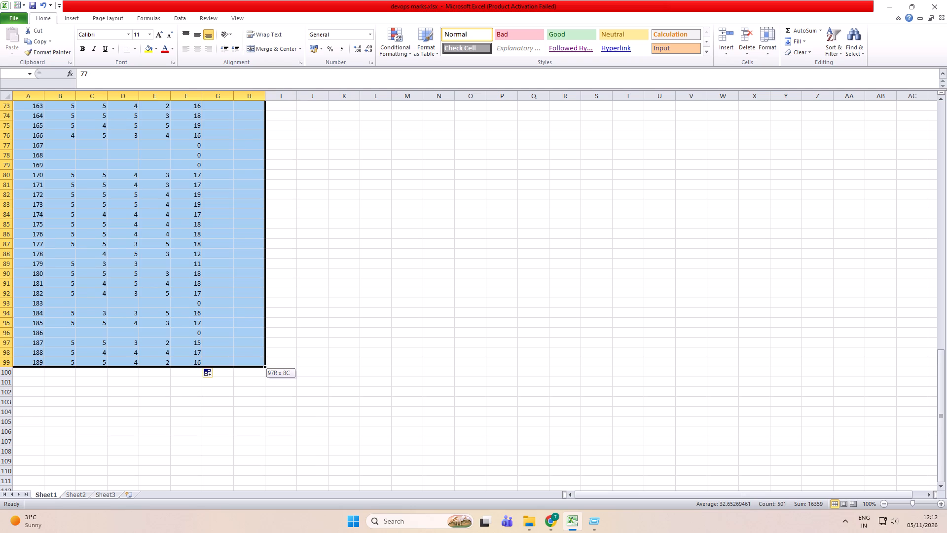
drag(247, 357, 250, 355)
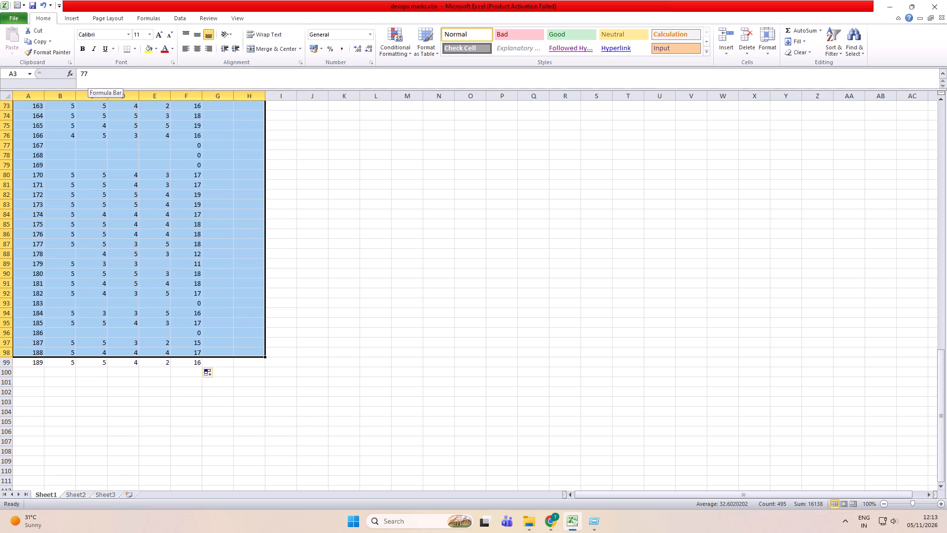
click(133, 47)
click(132, 124)
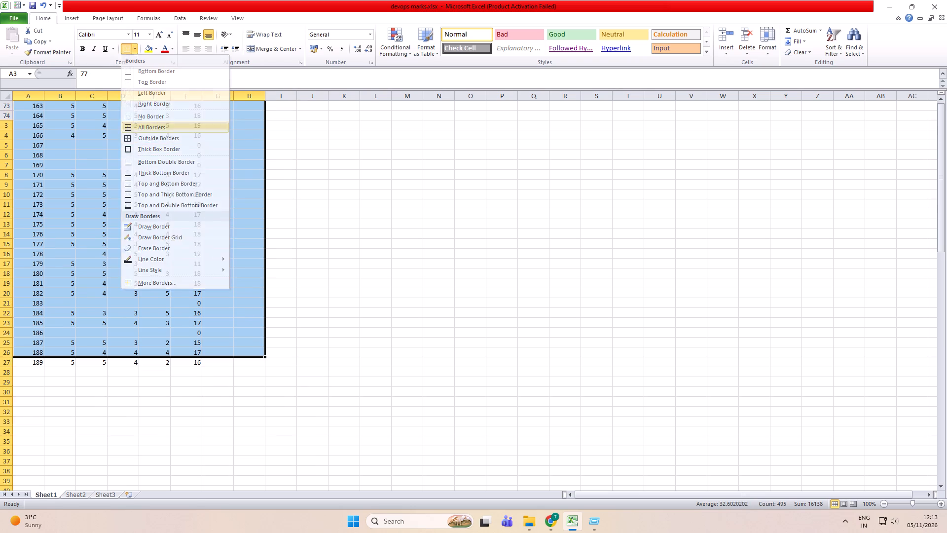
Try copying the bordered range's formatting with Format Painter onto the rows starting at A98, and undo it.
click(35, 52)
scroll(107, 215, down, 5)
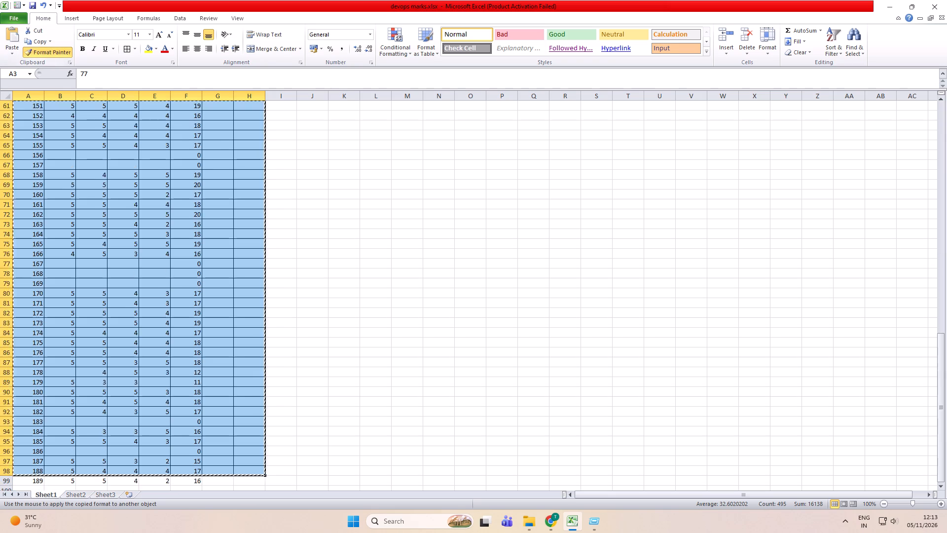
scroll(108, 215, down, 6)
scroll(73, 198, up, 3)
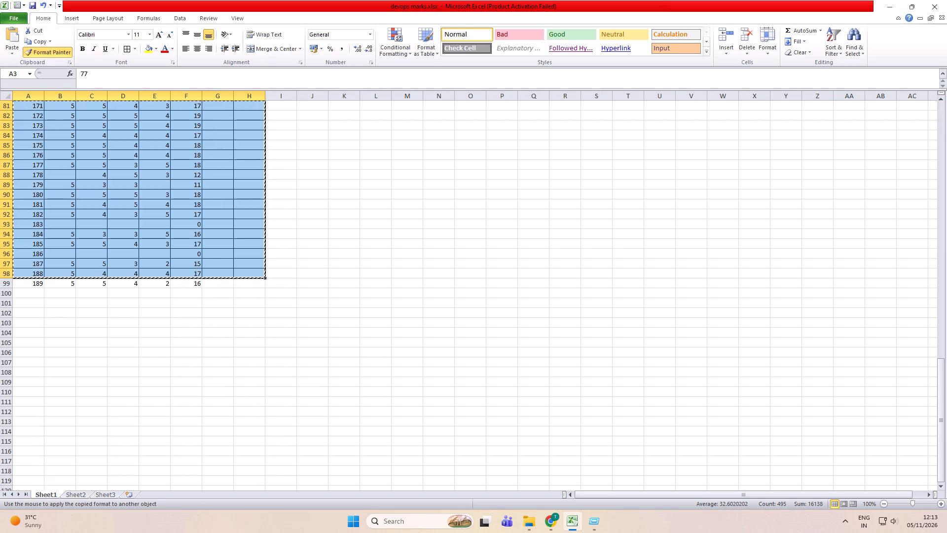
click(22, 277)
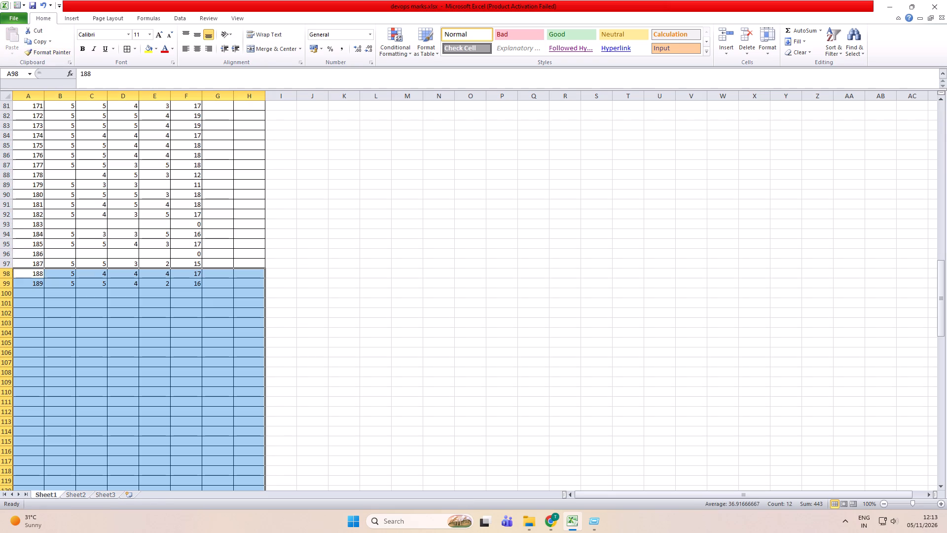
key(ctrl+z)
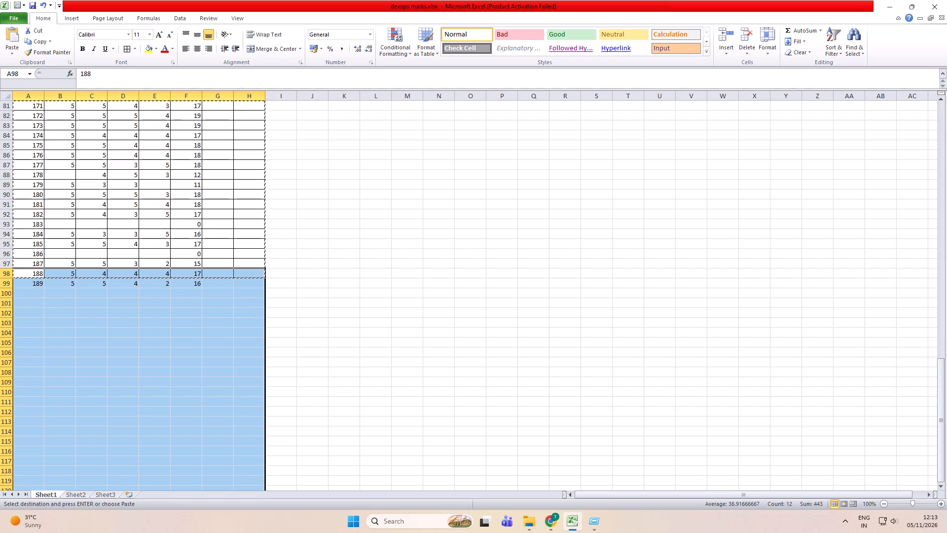
Copy the bordered formatting of A98 to H98 onto row 99 with Format Painter.
click(36, 271)
drag(28, 275, 193, 266)
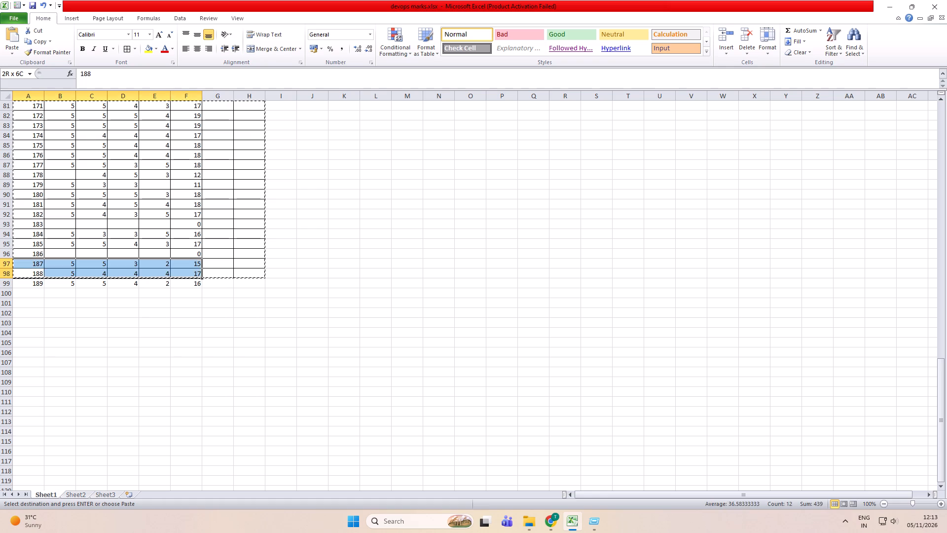
drag(193, 266, 256, 274)
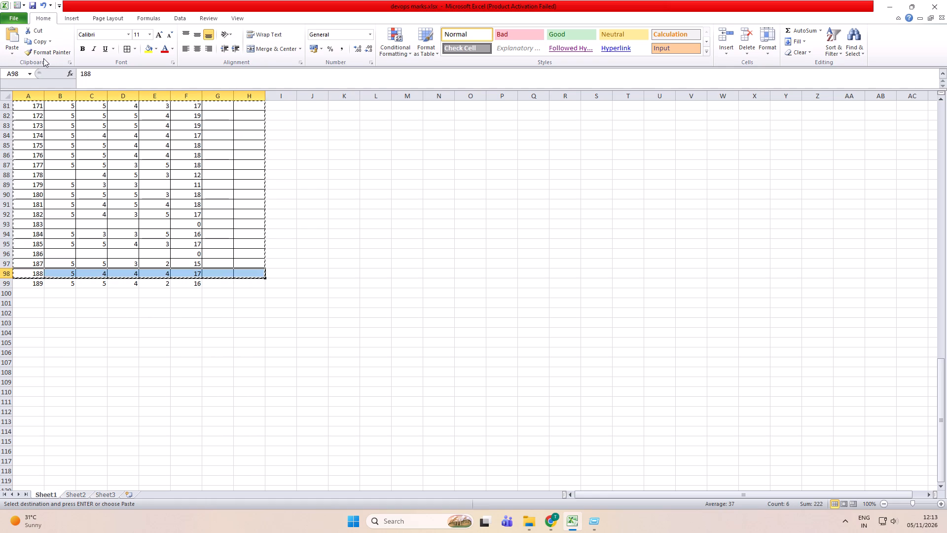
click(43, 53)
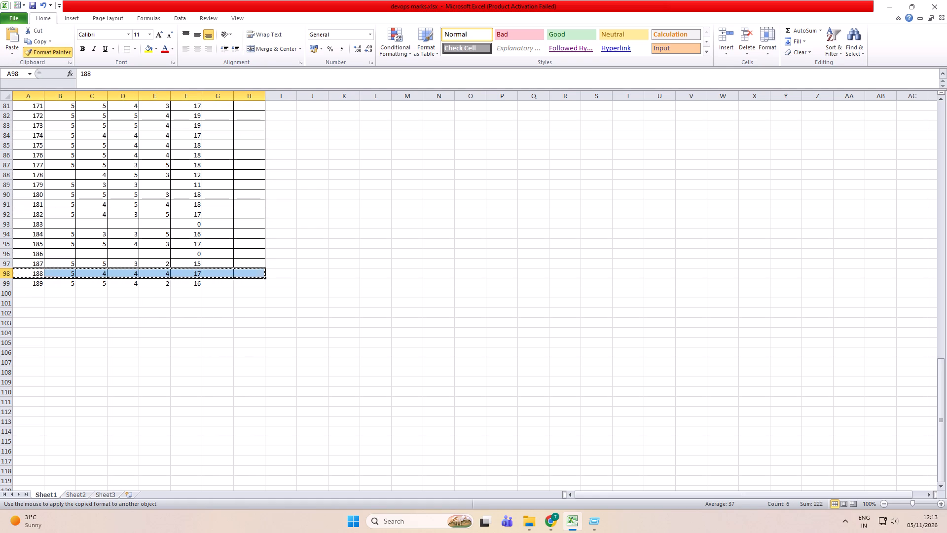
click(16, 280)
click(267, 346)
Enter 16 in cell H3, in the row of number 77.
scroll(246, 314, up, 12)
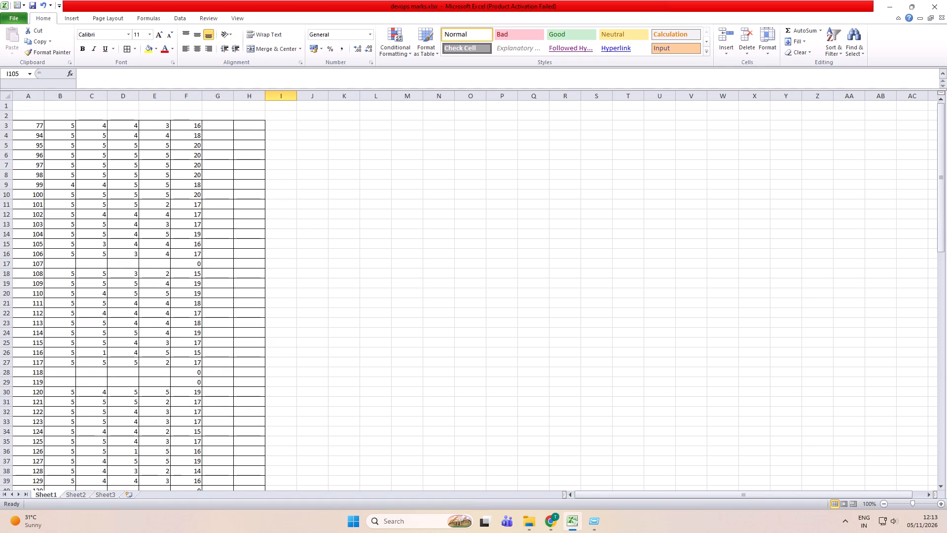
scroll(245, 309, up, 4)
click(223, 123)
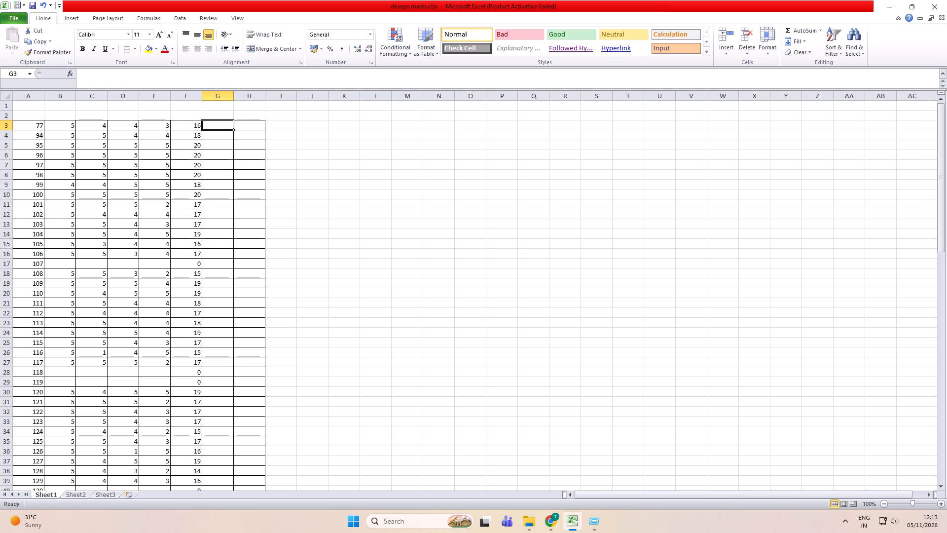
click(257, 123)
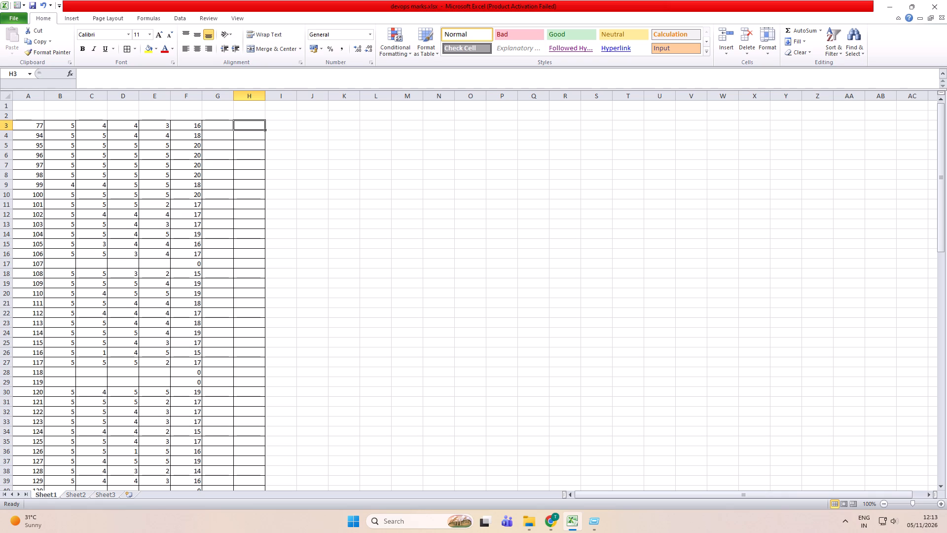
drag(257, 122, 258, 103)
drag(258, 103, 258, 43)
click(486, 298)
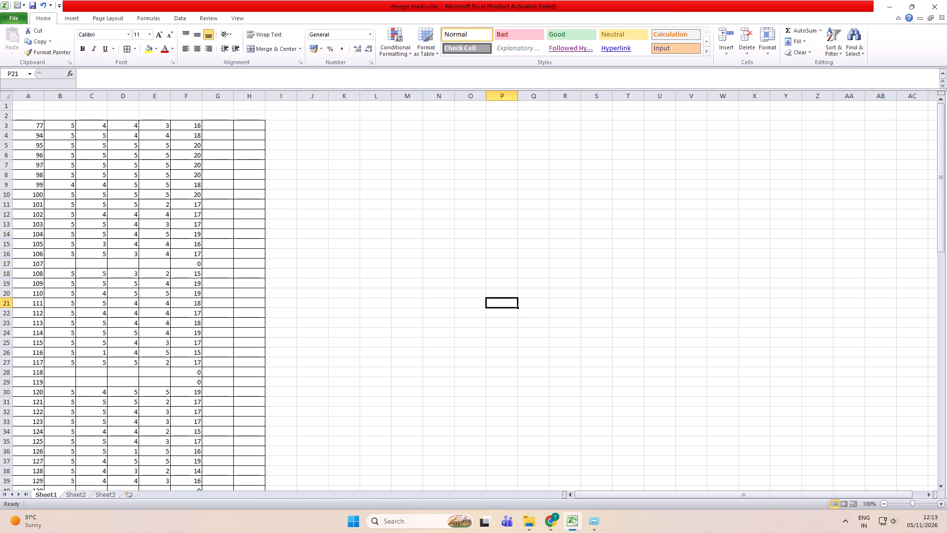
click(251, 126)
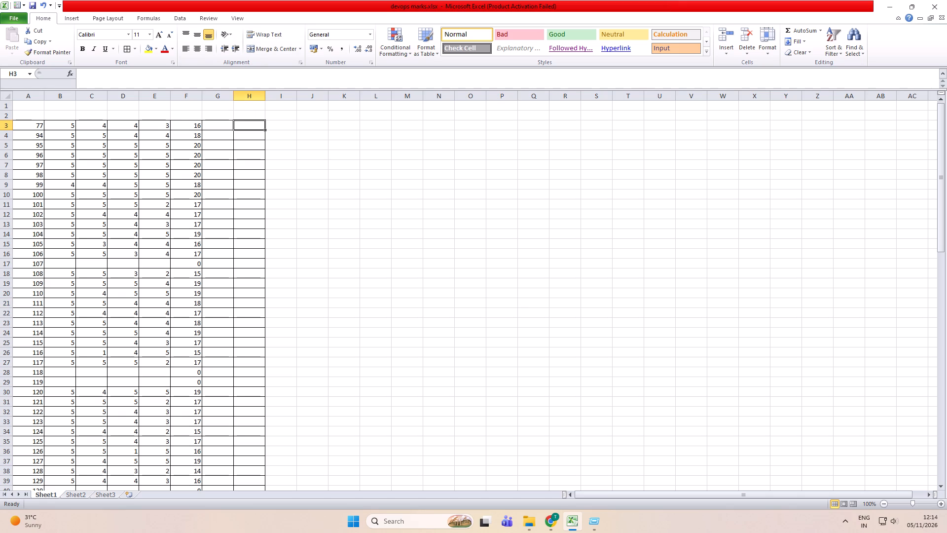
text(16)
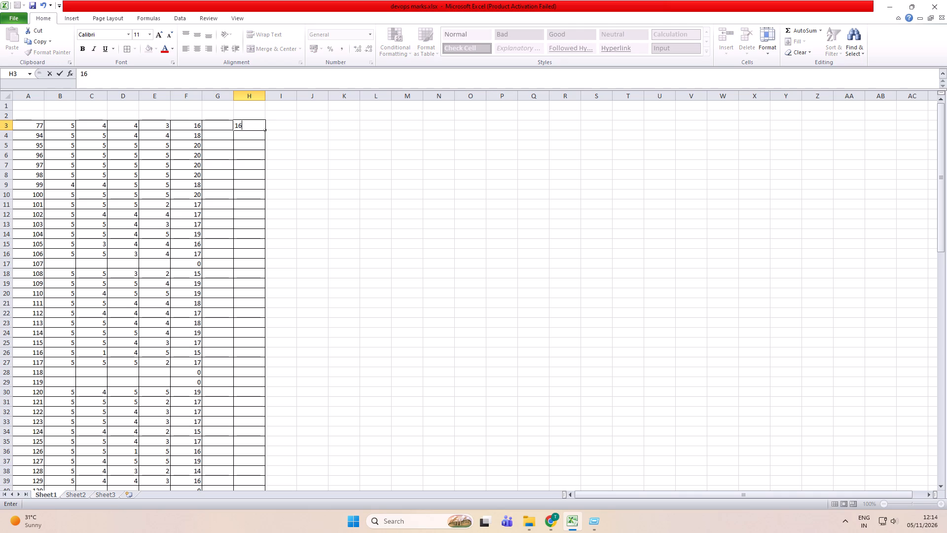
click(240, 136)
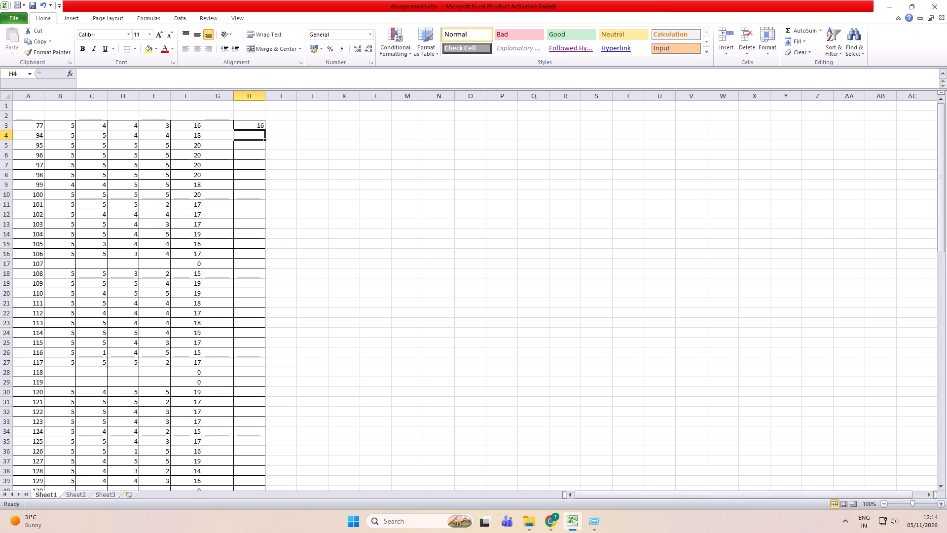
click(258, 138)
Enter 18, 20 and 20 in cells H4, H5 and H6, in the rows of numbers 94, 95 and 96.
text(18)
click(246, 146)
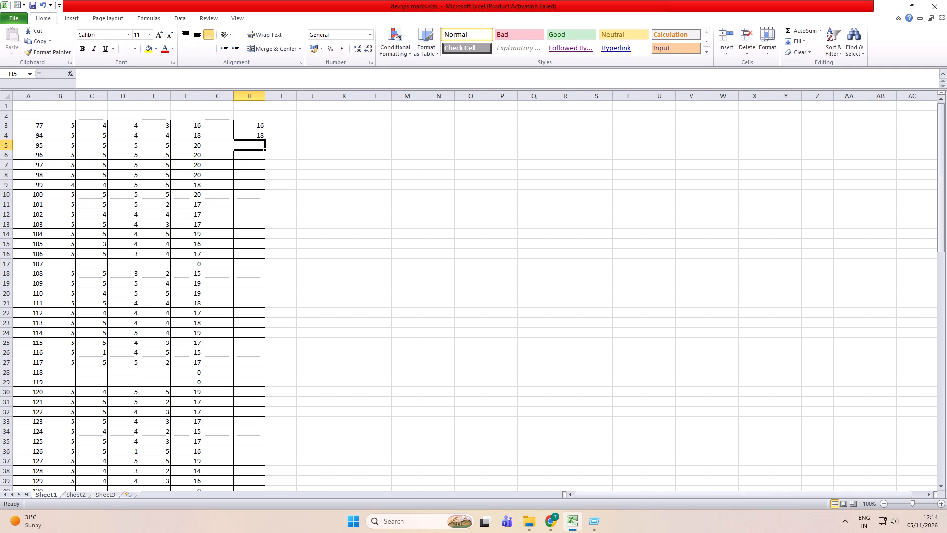
text(20)
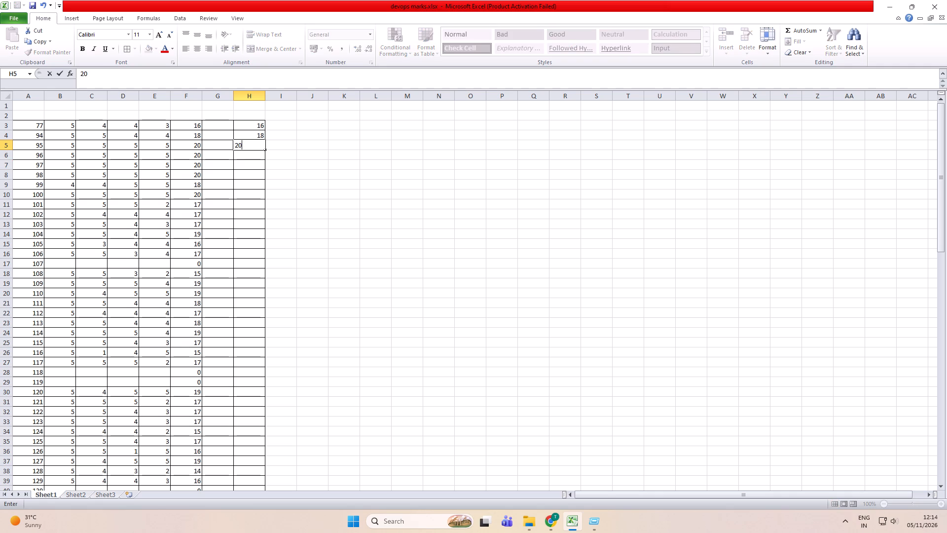
click(256, 157)
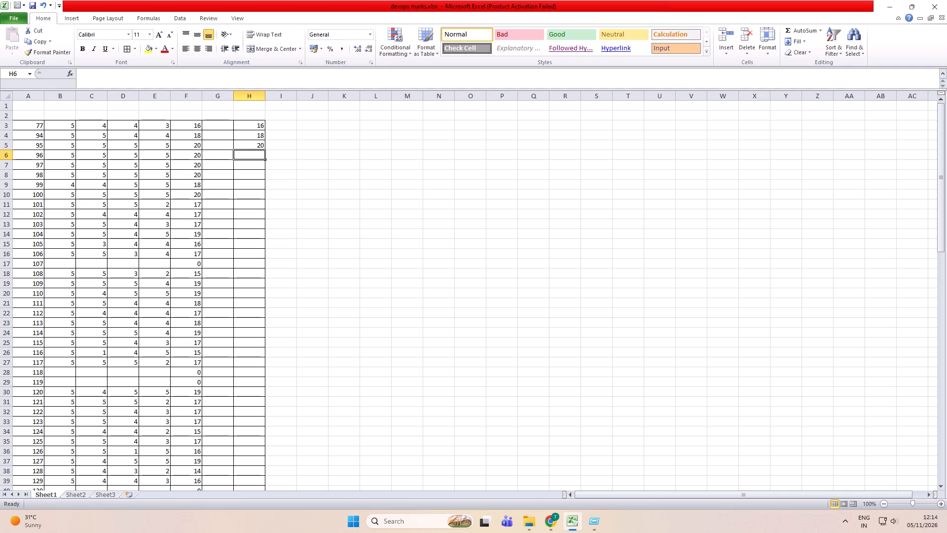
text(20)
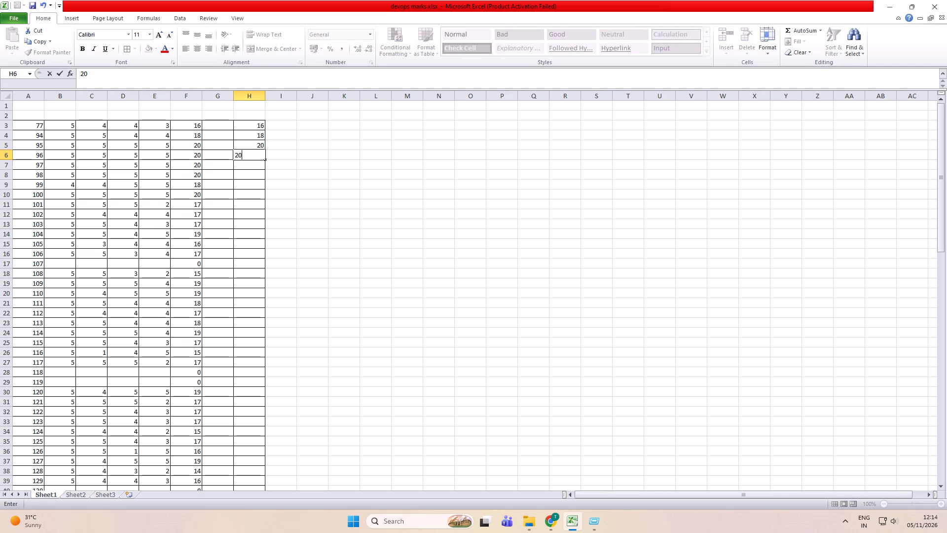
click(195, 125)
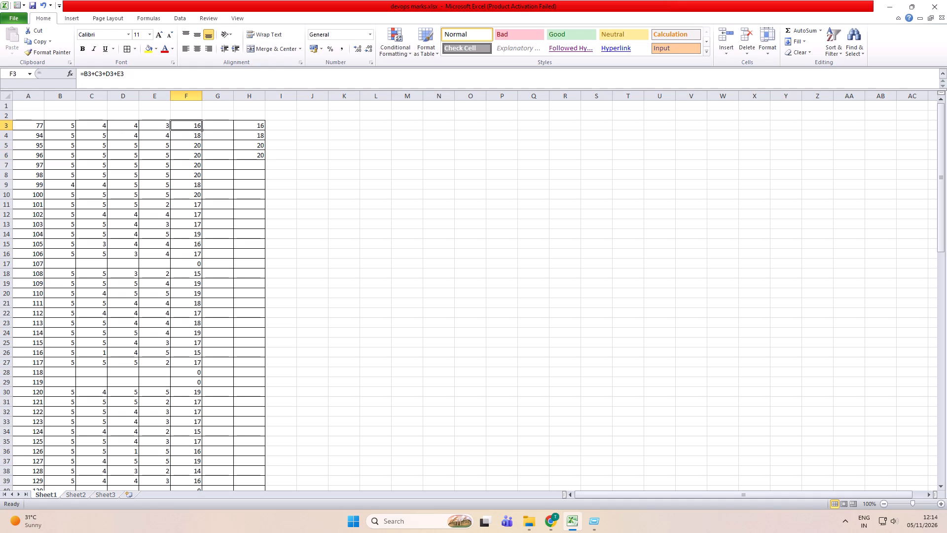
Check the row totals in column F one by one for numbers 96 to 107.
click(189, 158)
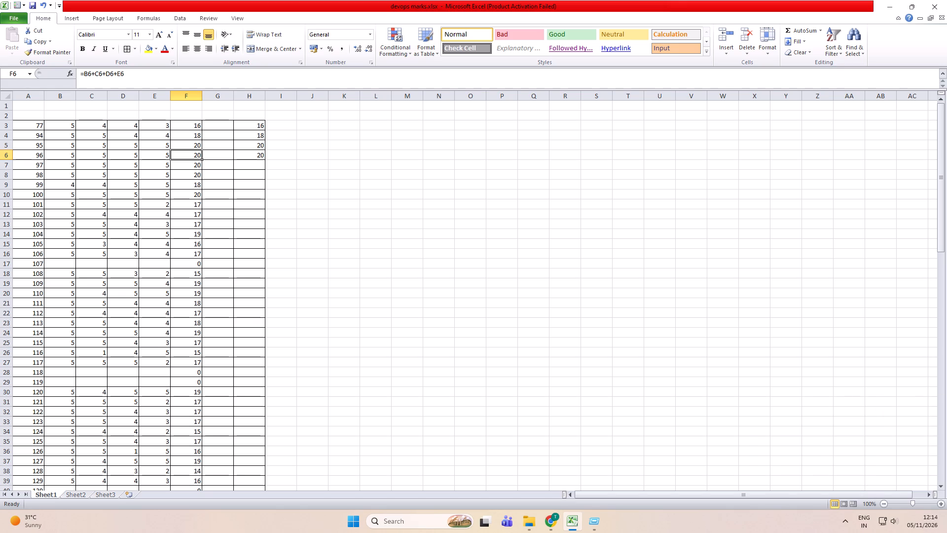
click(188, 153)
click(194, 167)
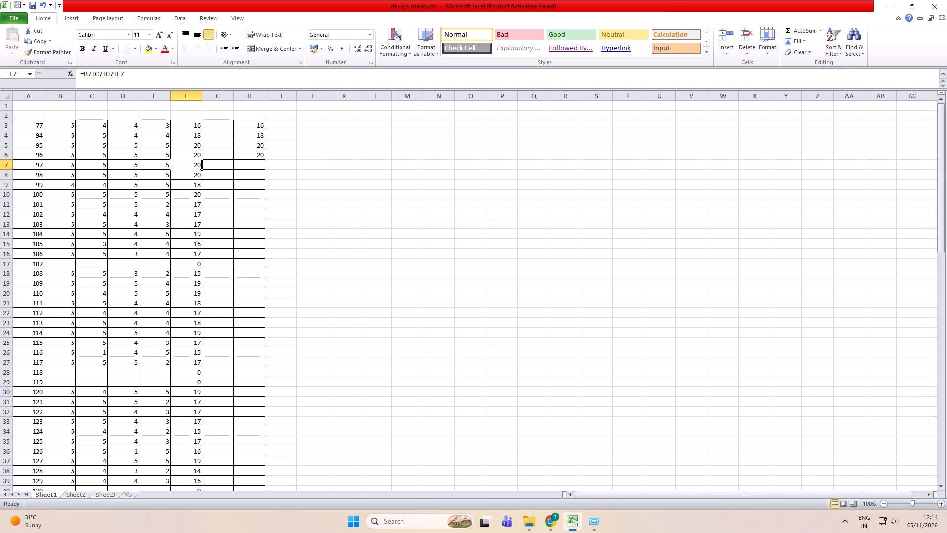
click(194, 176)
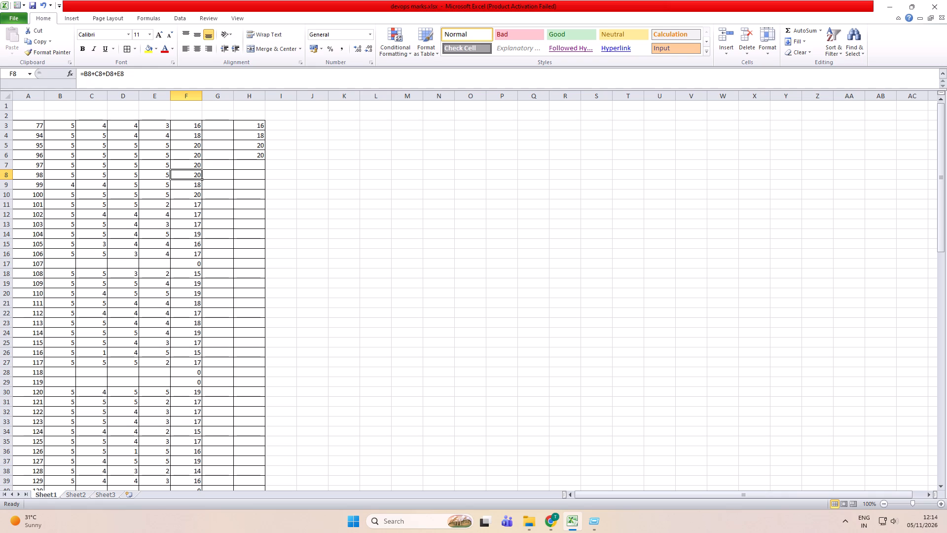
click(194, 186)
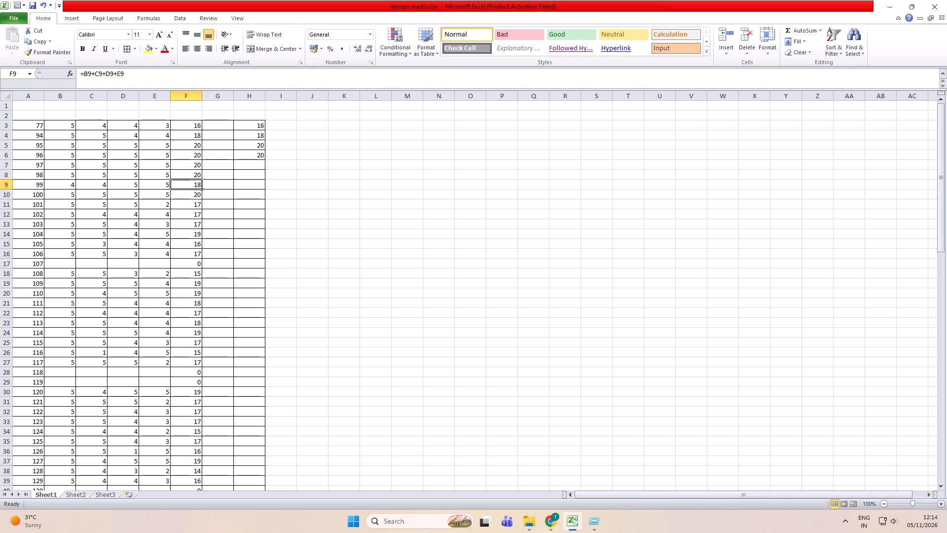
click(194, 197)
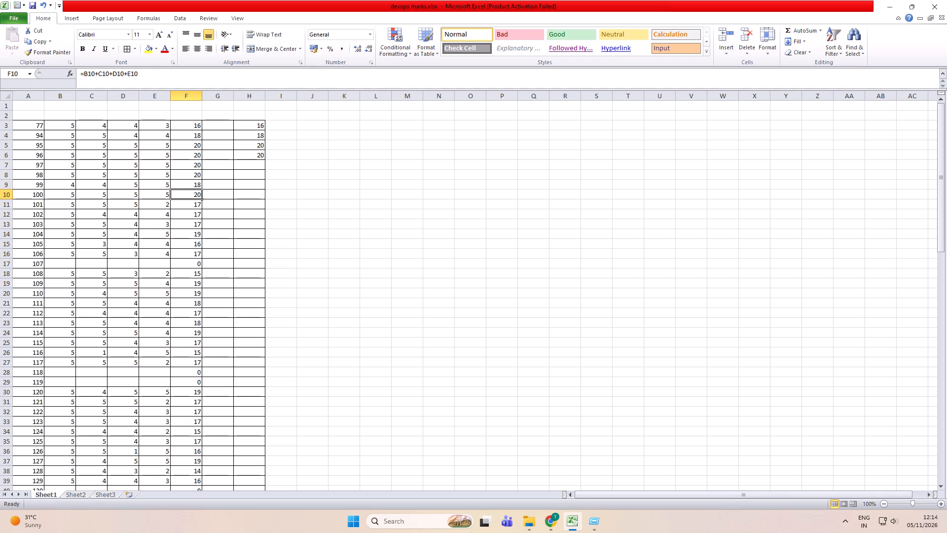
click(195, 206)
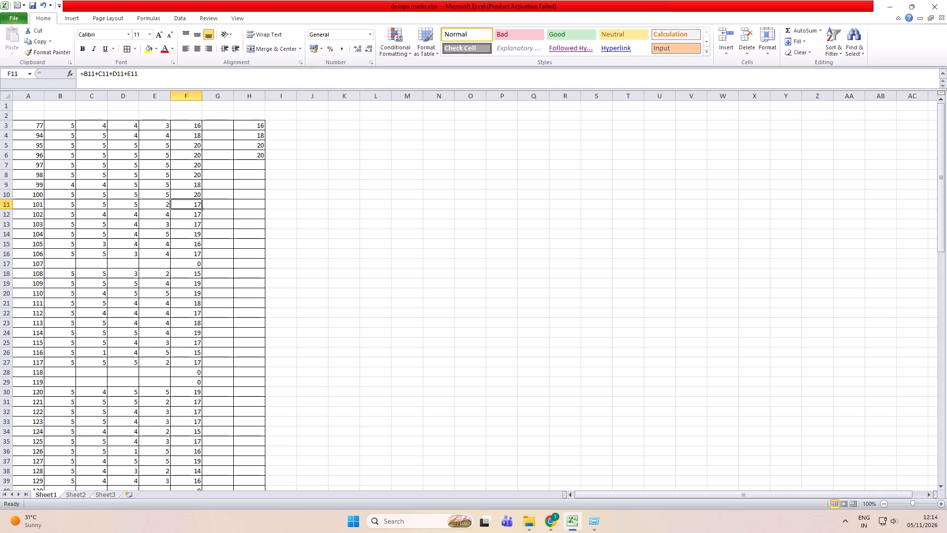
click(200, 213)
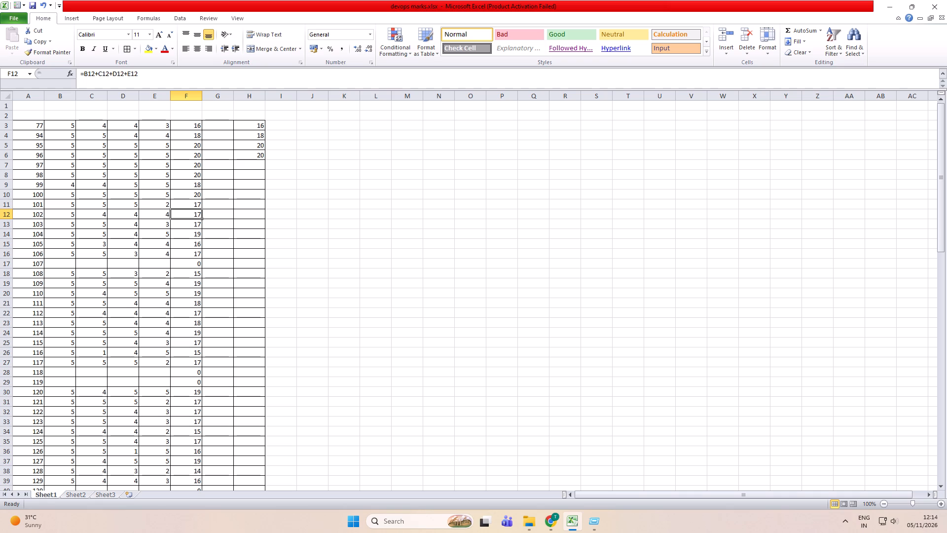
click(196, 225)
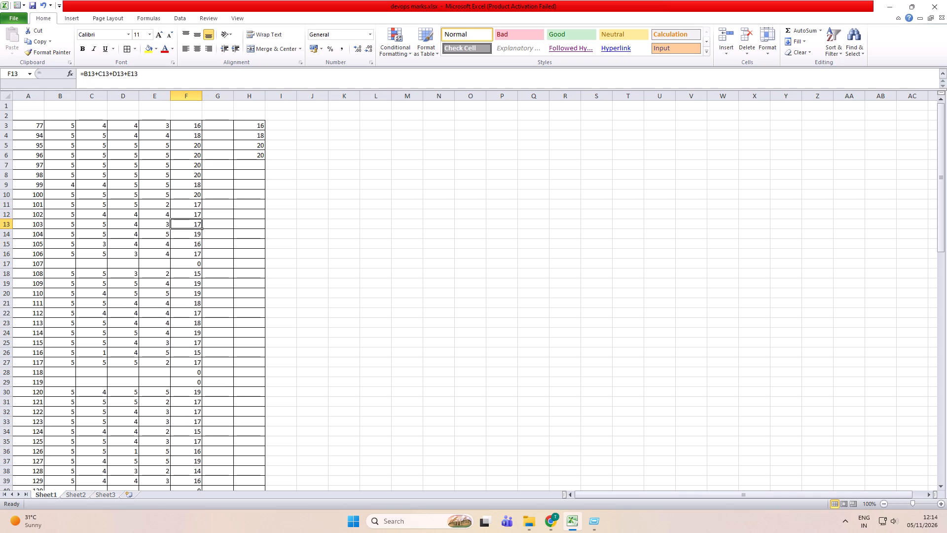
click(194, 237)
click(190, 247)
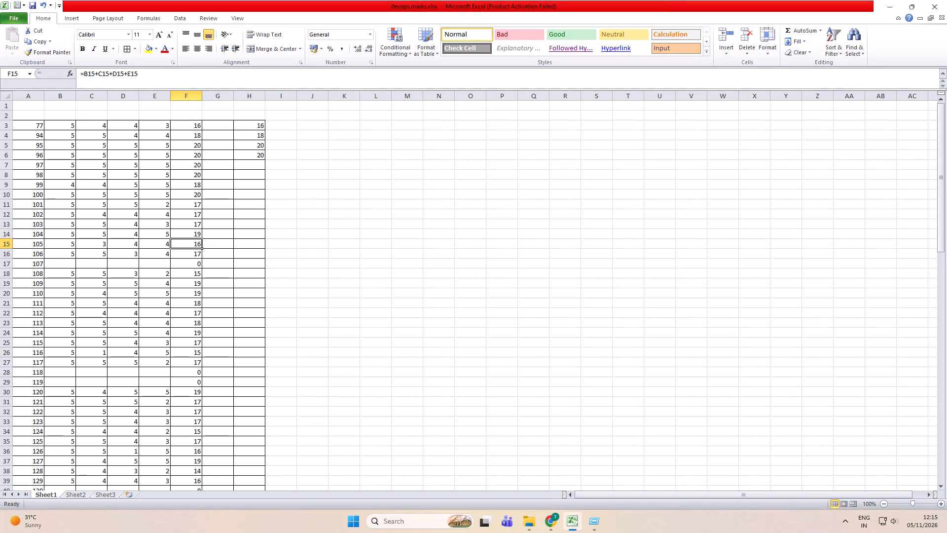
click(198, 259)
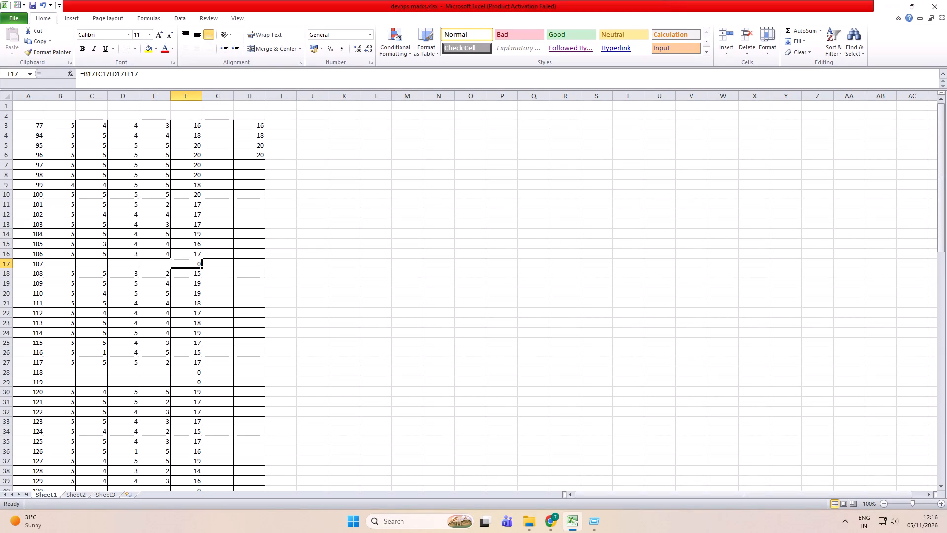
Check the row totals in column F one by one for numbers 108 to 117.
click(189, 276)
click(193, 285)
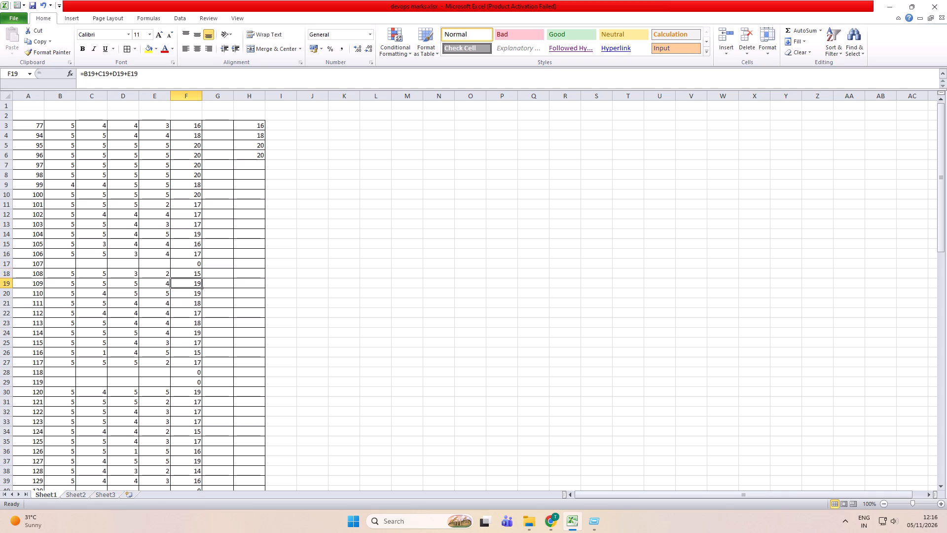
click(193, 297)
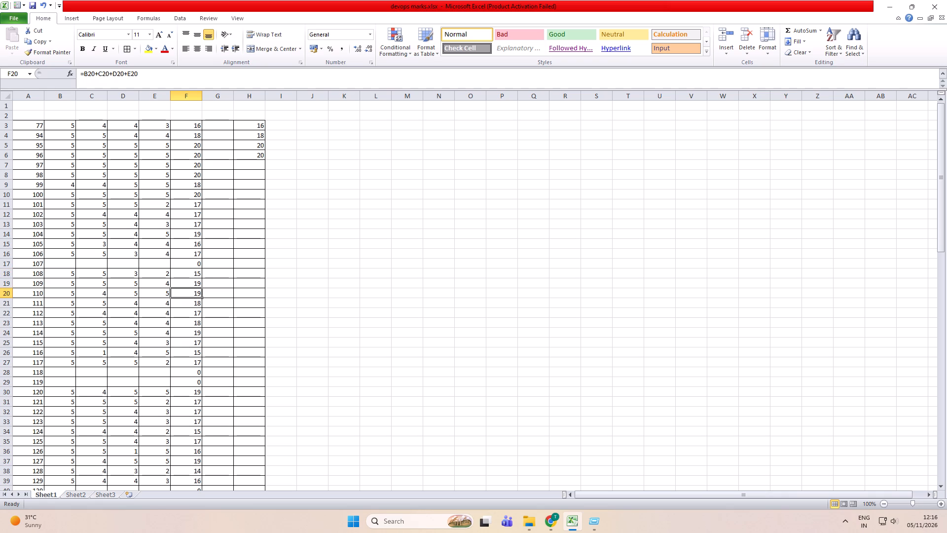
click(182, 307)
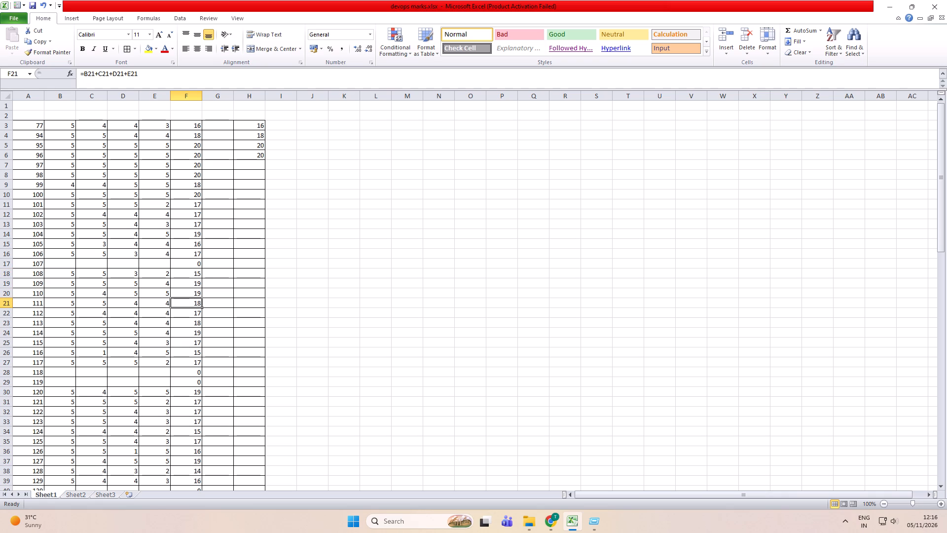
click(186, 311)
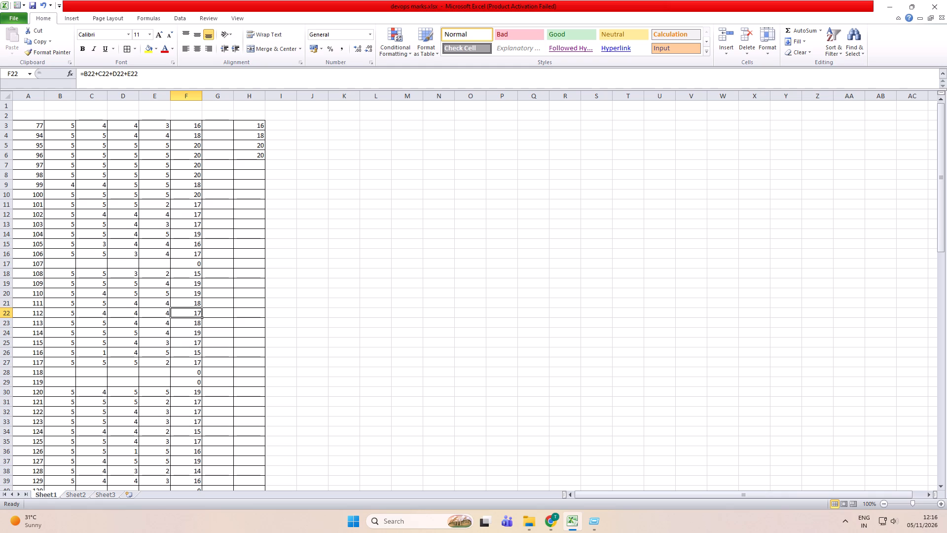
click(185, 324)
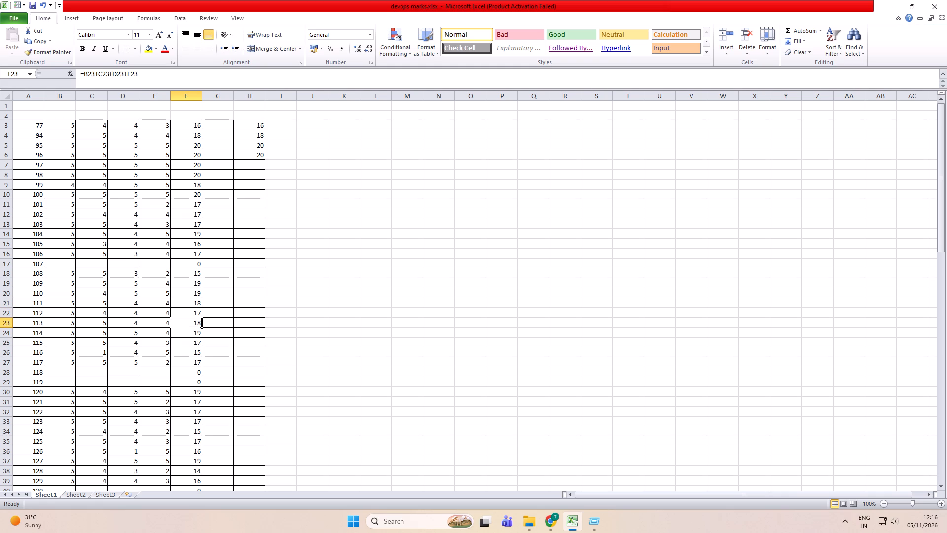
click(189, 332)
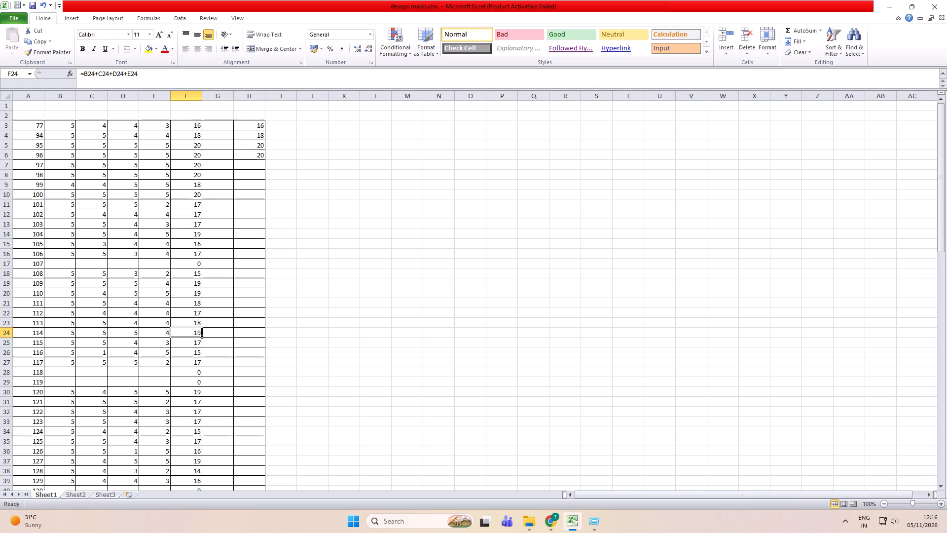
click(186, 343)
click(198, 350)
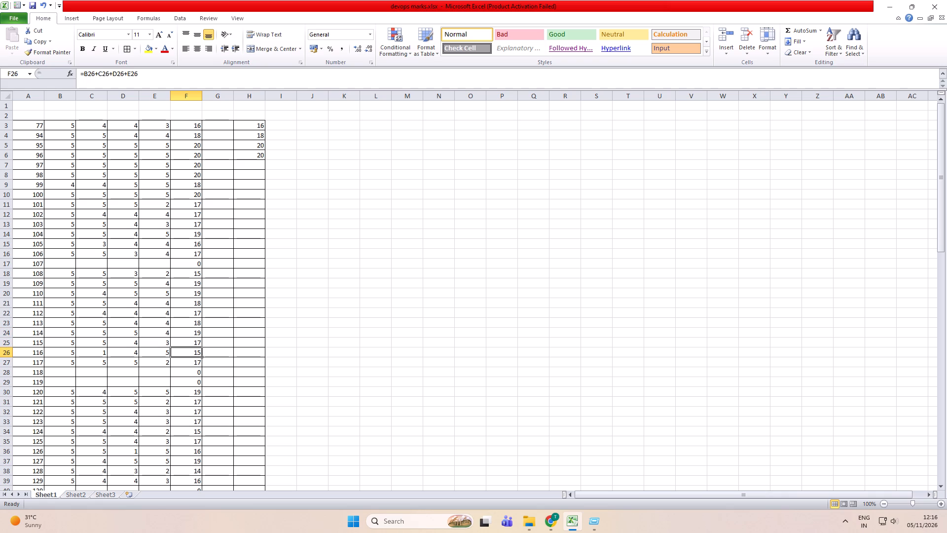
click(195, 361)
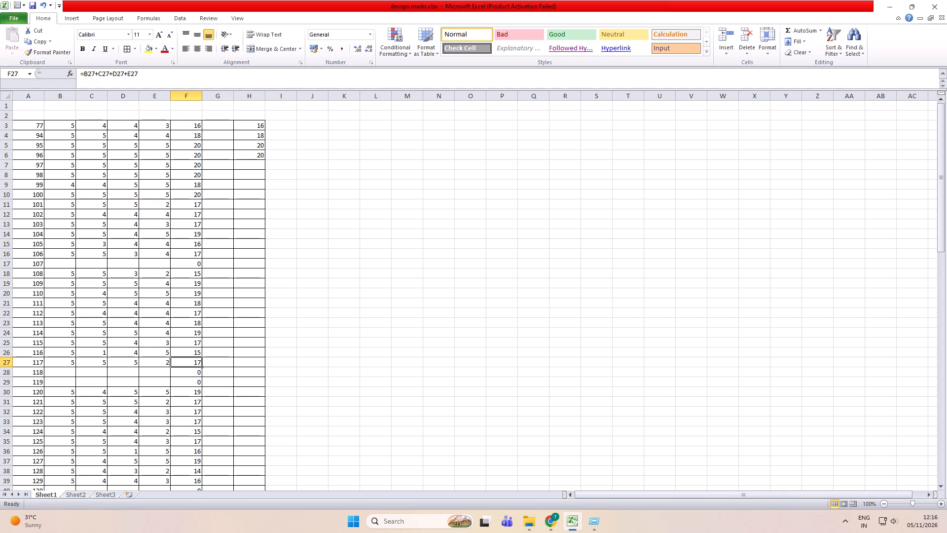
Check the row totals in column F one by one for numbers 120 to 129.
click(192, 393)
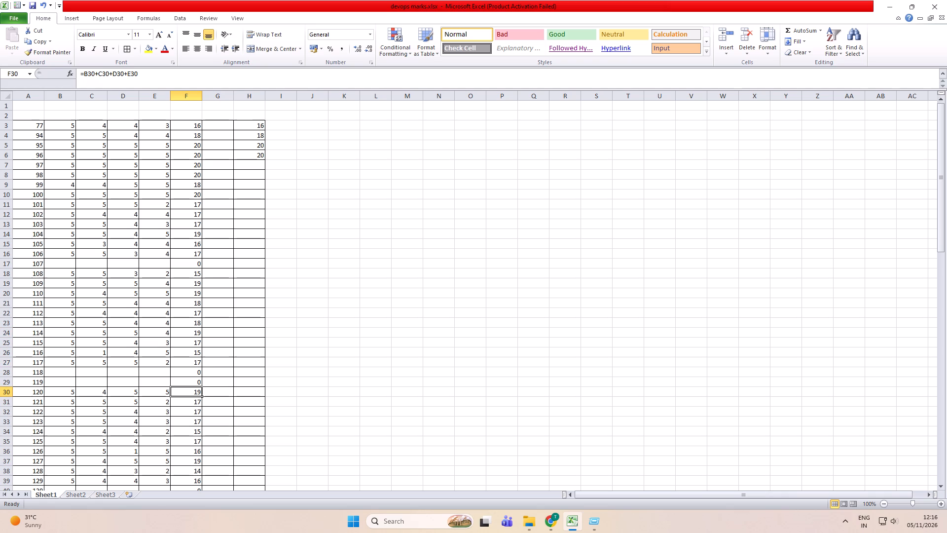
click(189, 403)
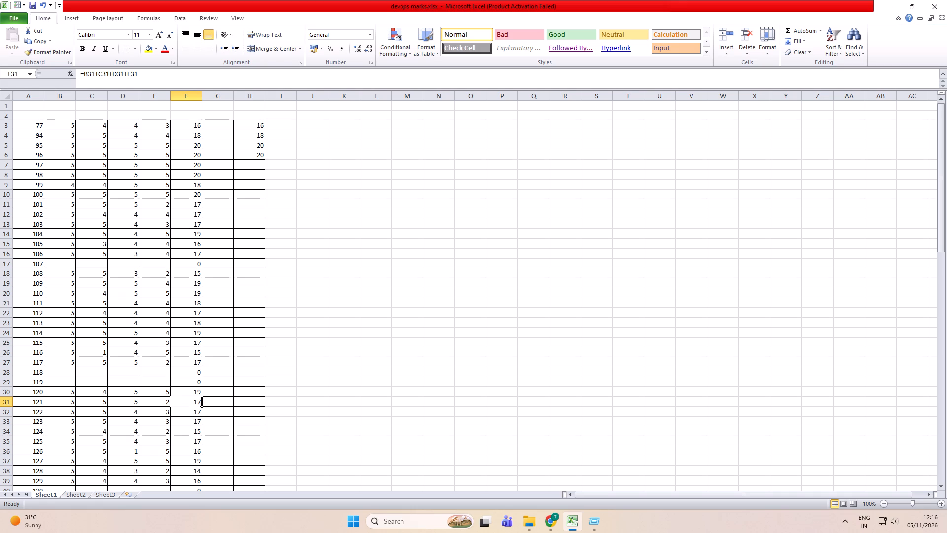
click(193, 423)
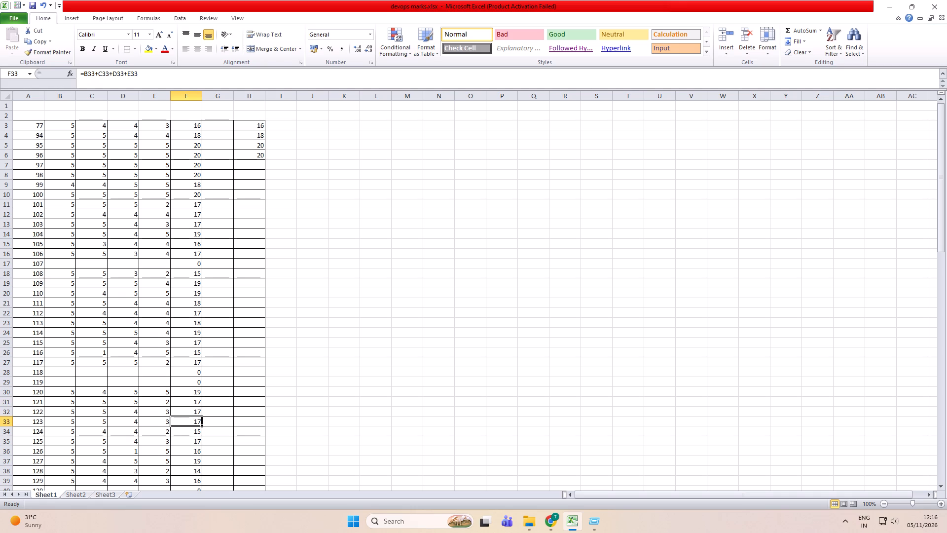
click(202, 433)
click(187, 442)
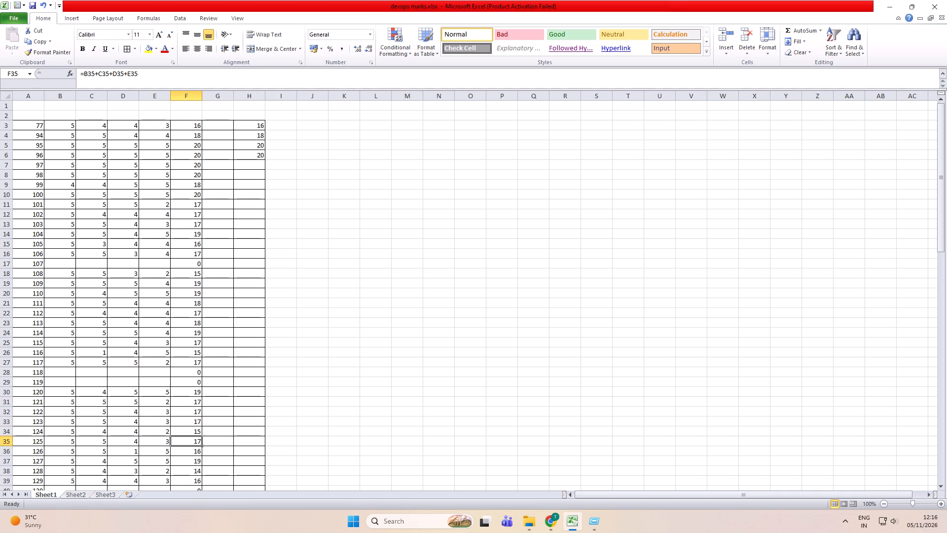
click(194, 450)
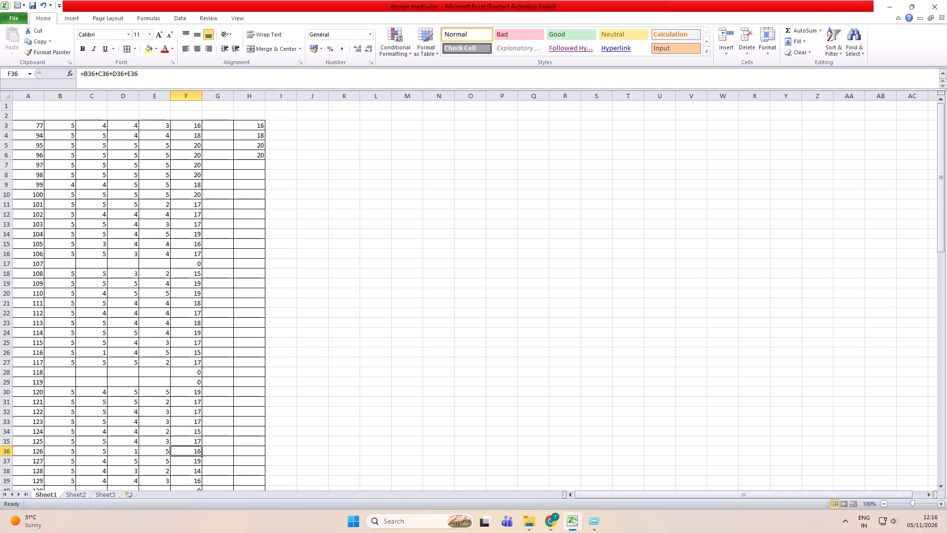
click(190, 463)
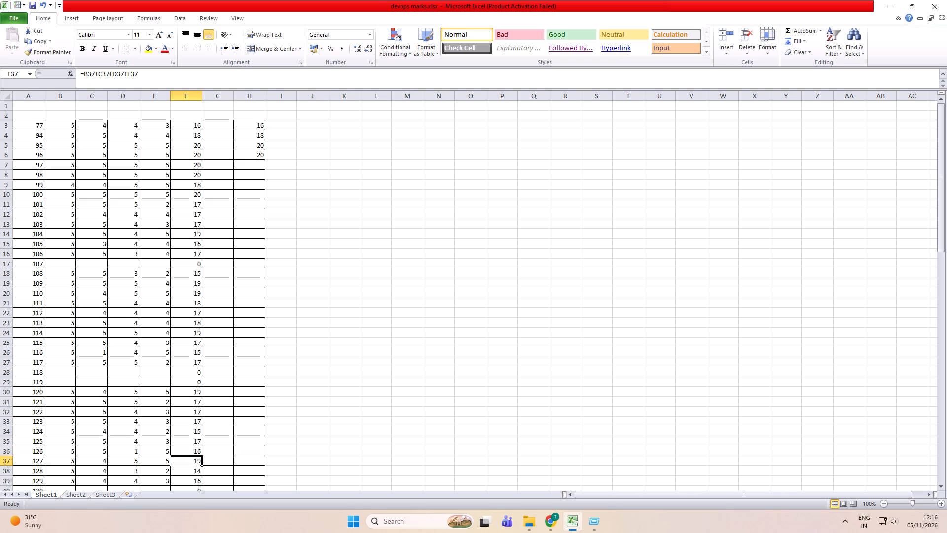
click(191, 472)
scroll(240, 416, down, 2)
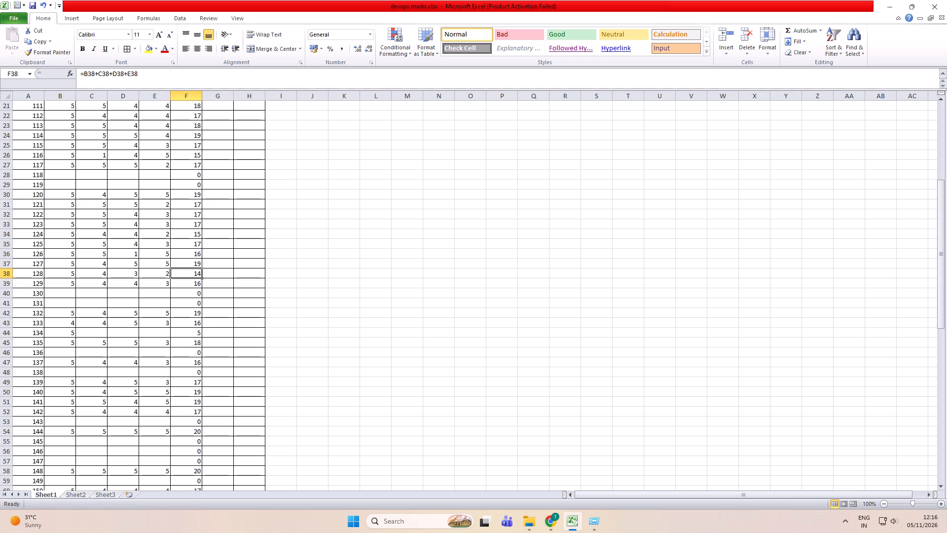
click(197, 285)
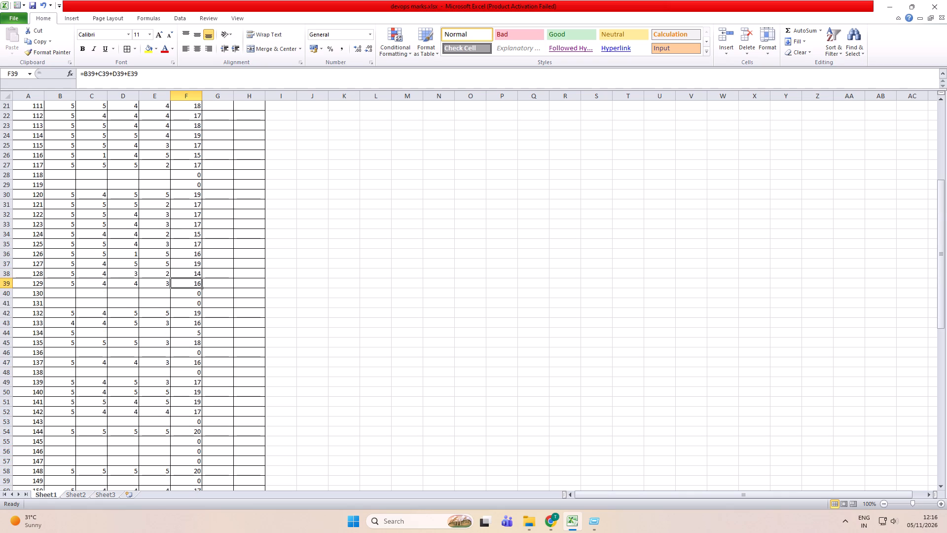
Check the row totals in column F for the numbers with marks from 132 to 144.
click(201, 315)
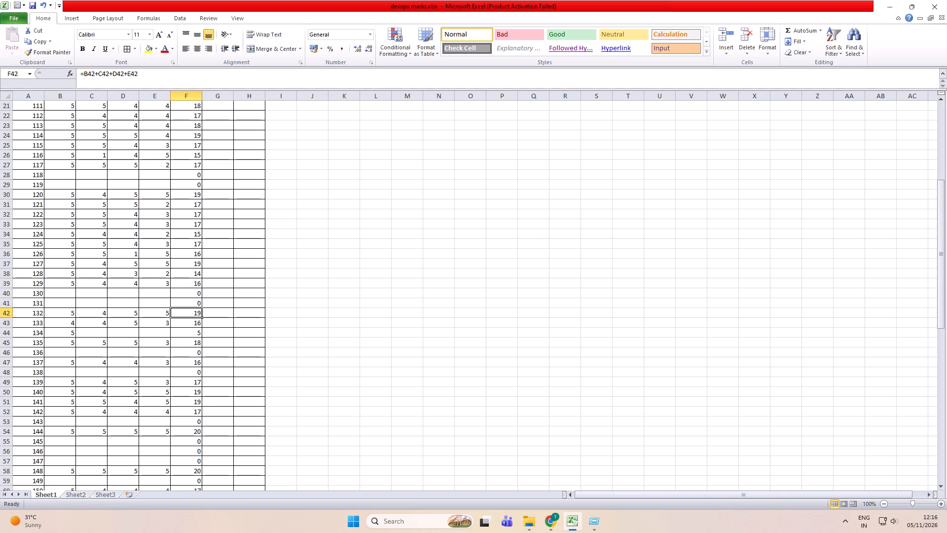
click(189, 325)
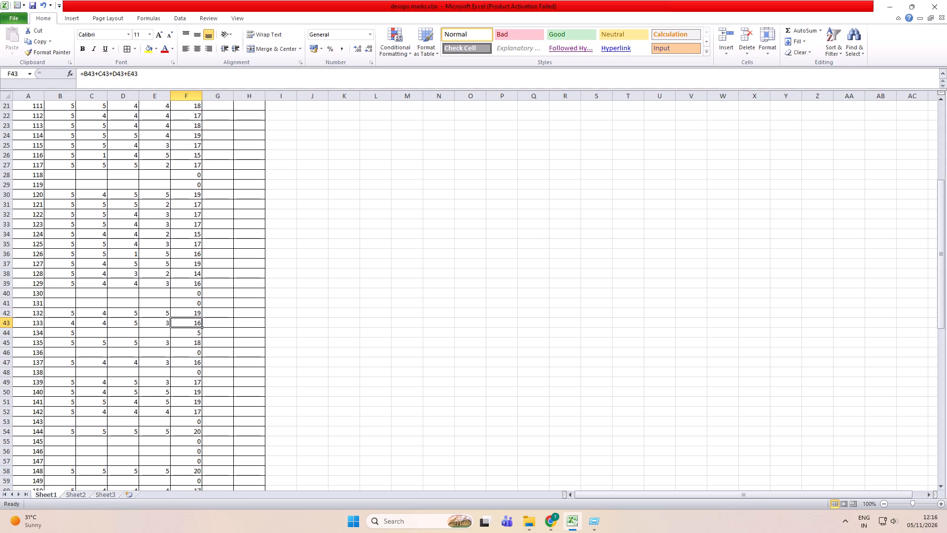
click(197, 334)
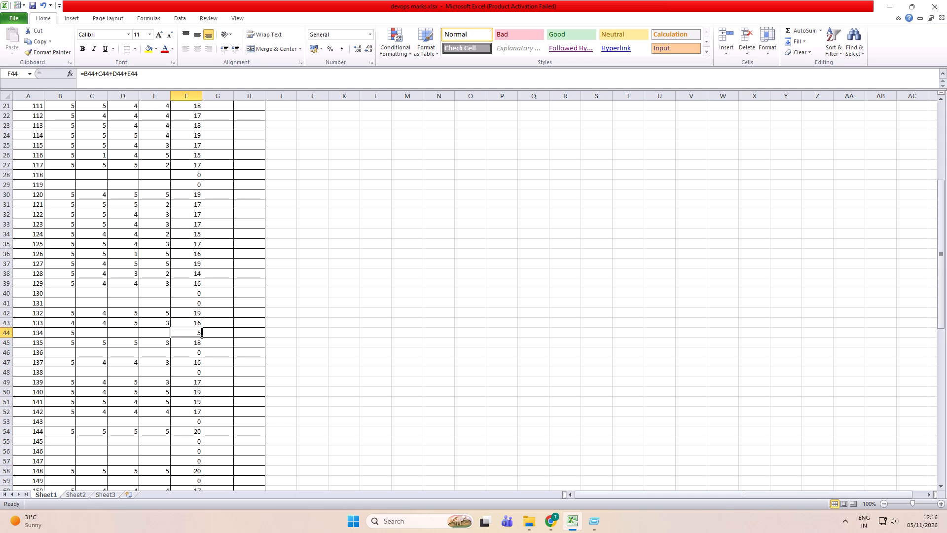
click(191, 343)
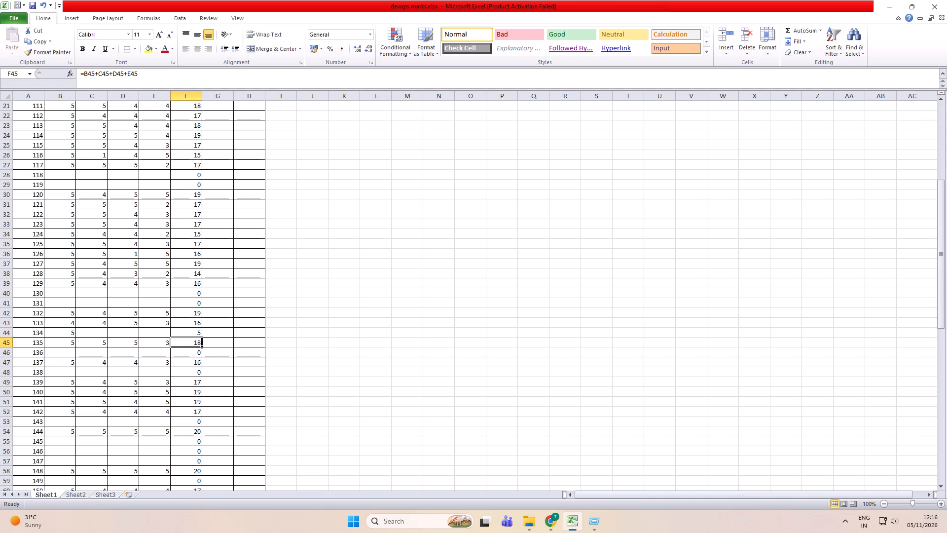
click(192, 365)
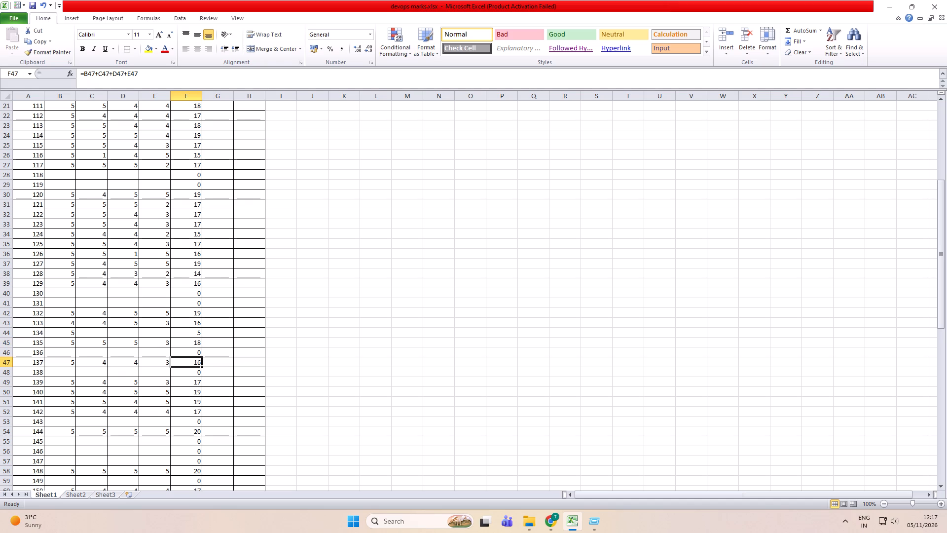
click(199, 384)
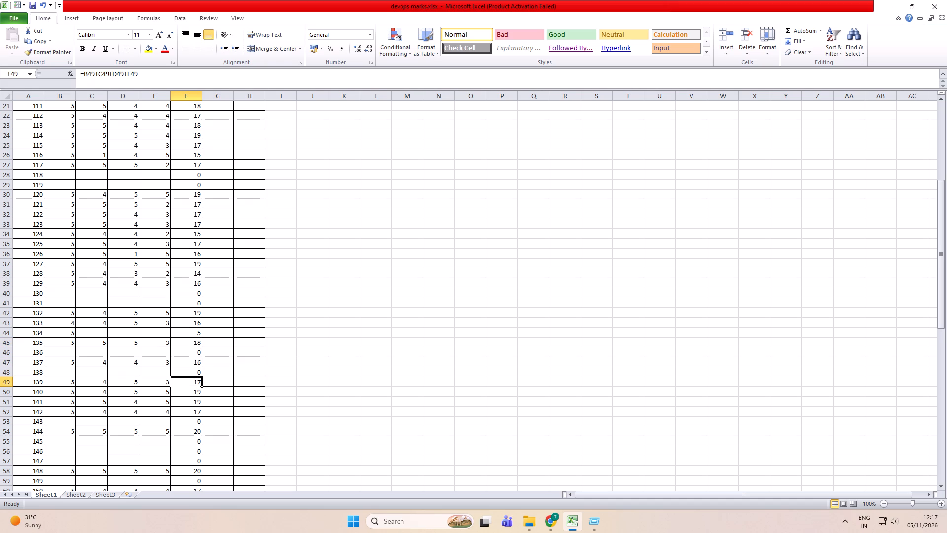
click(187, 392)
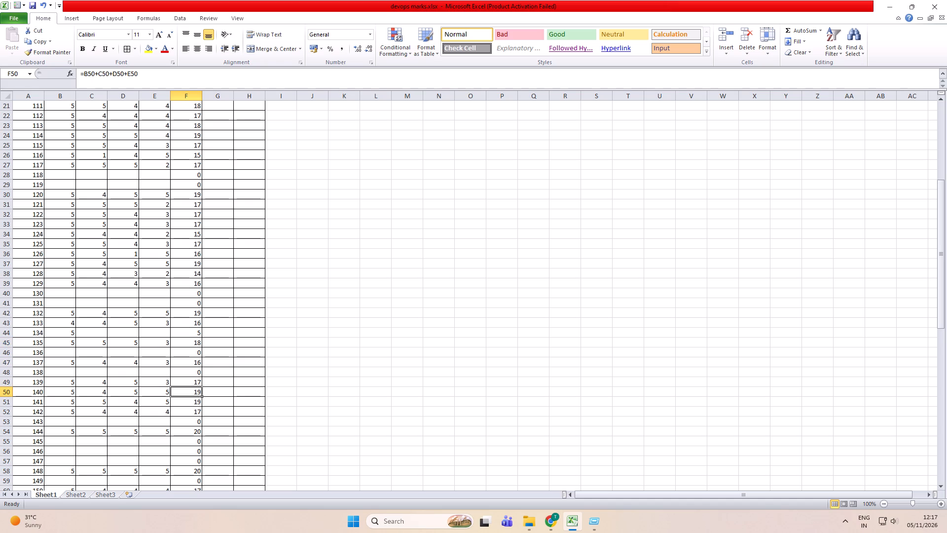
click(189, 406)
click(190, 412)
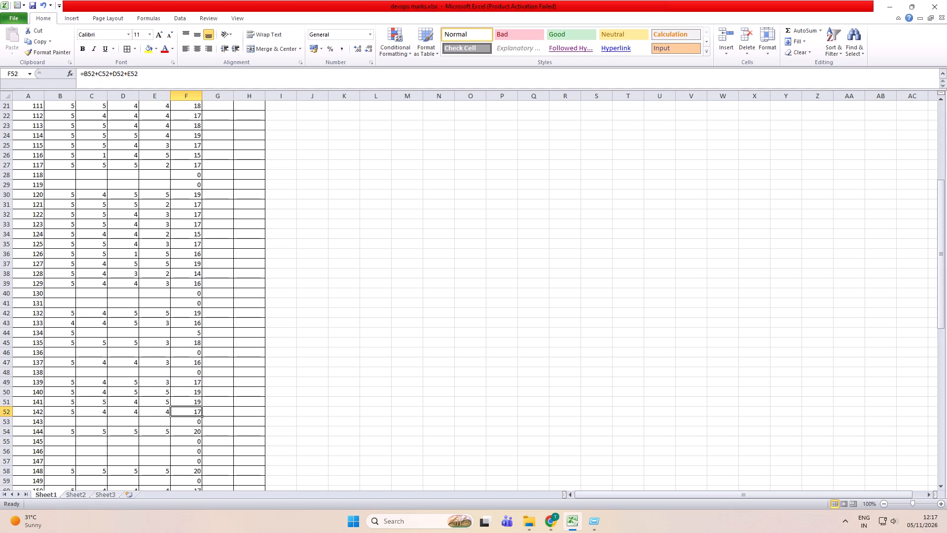
click(189, 433)
Check the row totals in column F for the numbers with marks from 148 to 158.
scroll(190, 455, down, 1)
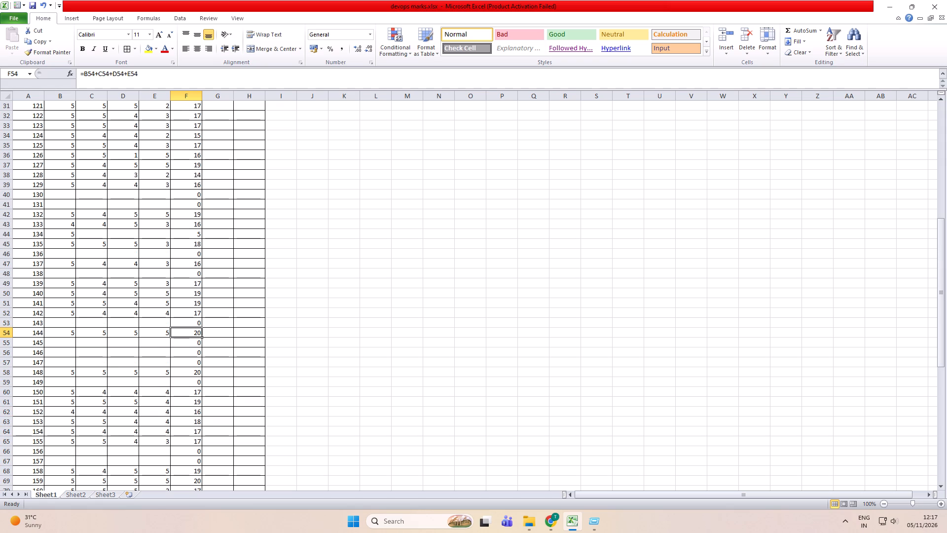
click(198, 371)
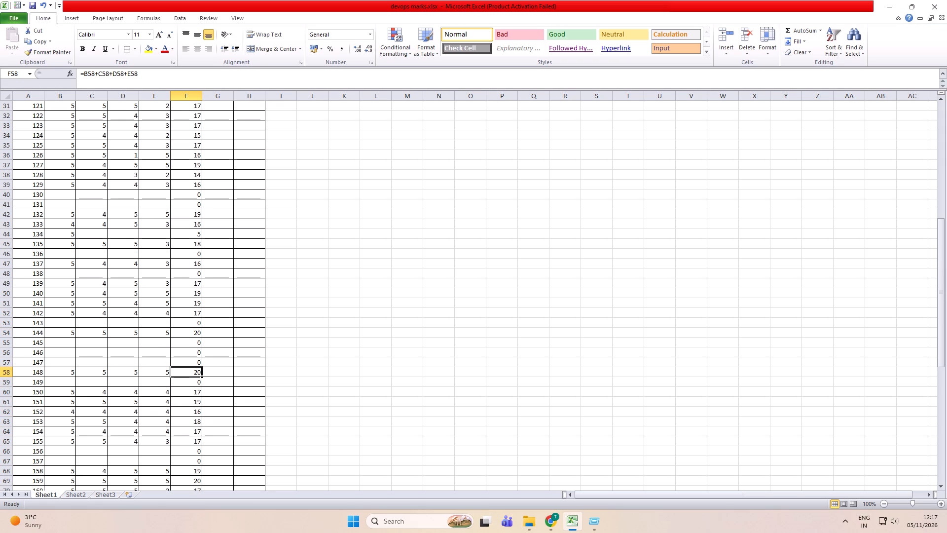
click(198, 371)
click(200, 390)
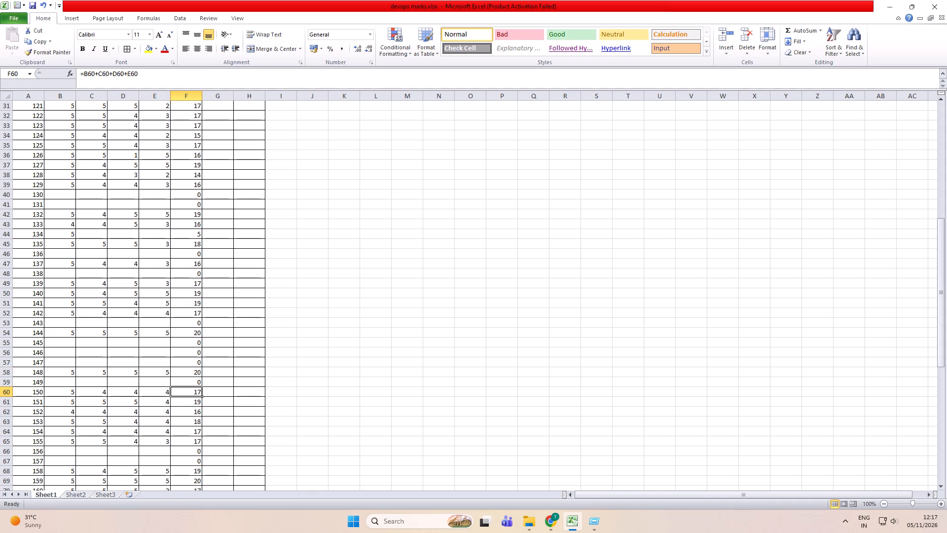
click(188, 404)
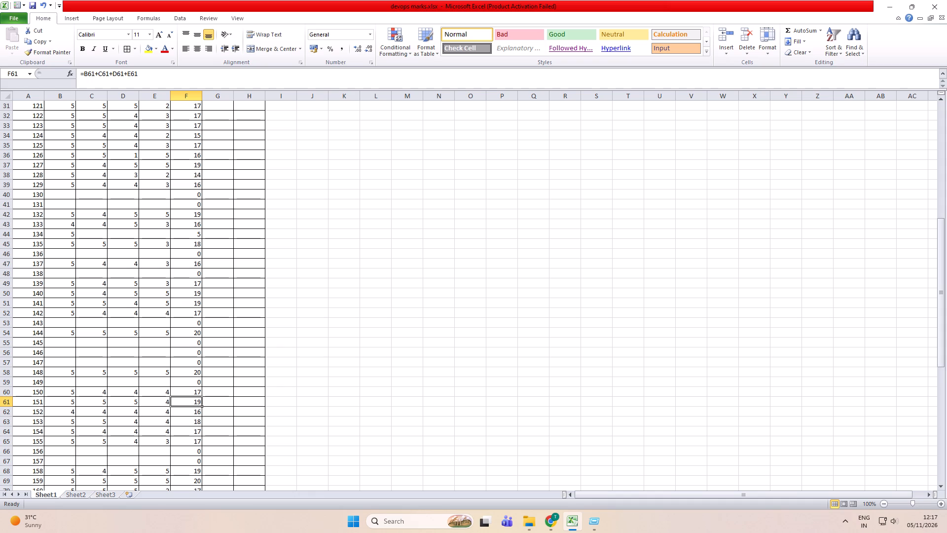
click(187, 413)
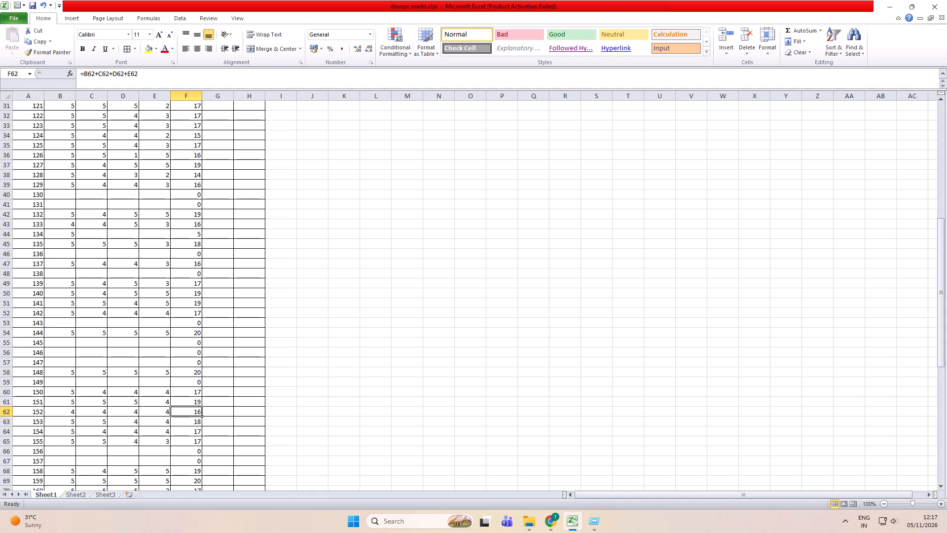
click(191, 424)
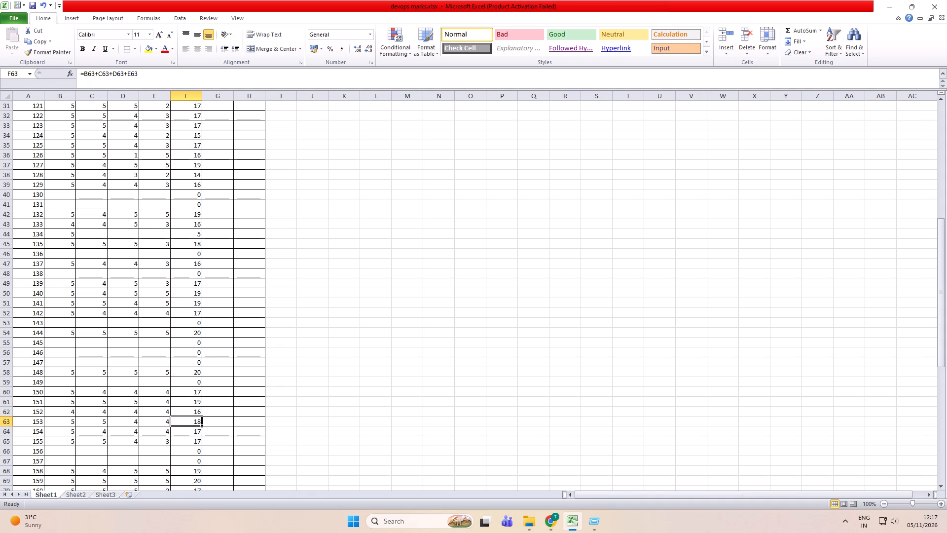
click(186, 431)
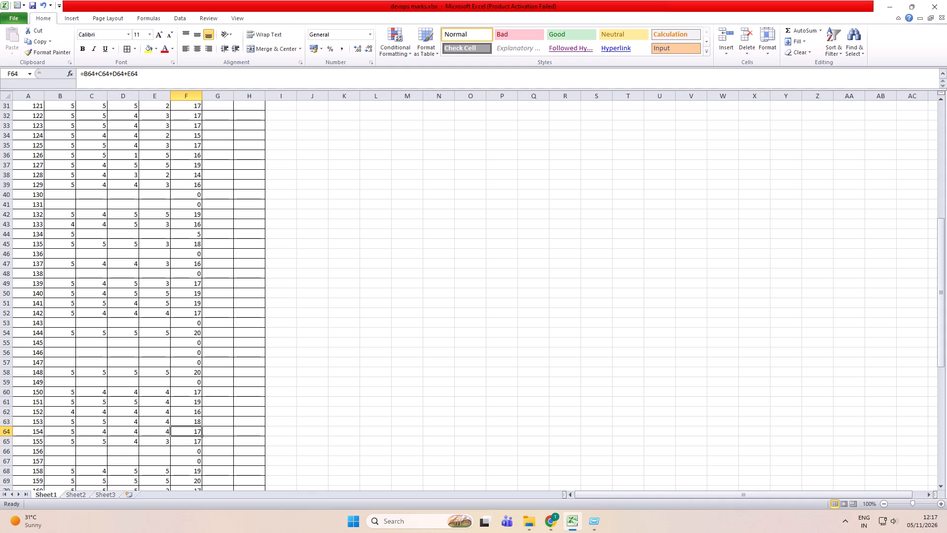
click(193, 443)
click(192, 475)
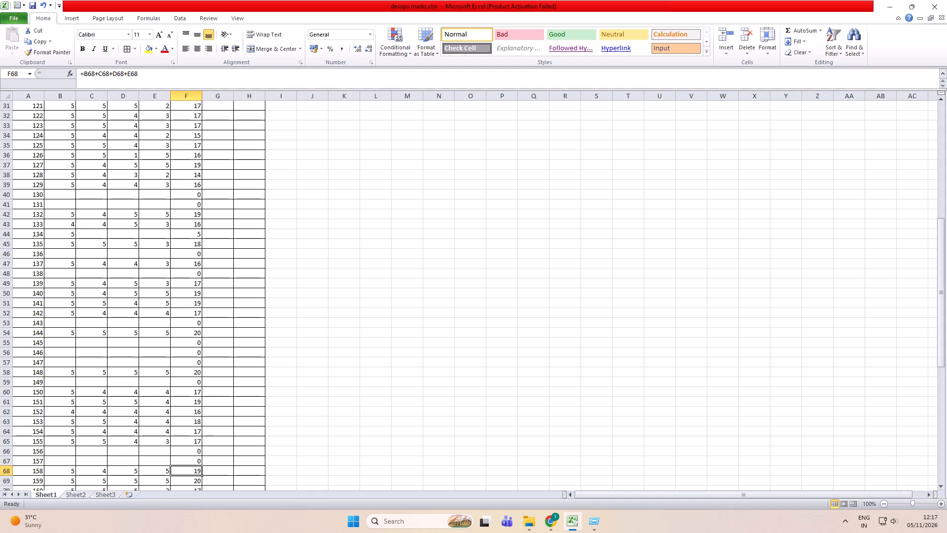
Check the row totals in column F one by one for numbers 160 to 166.
scroll(201, 452, down, 1)
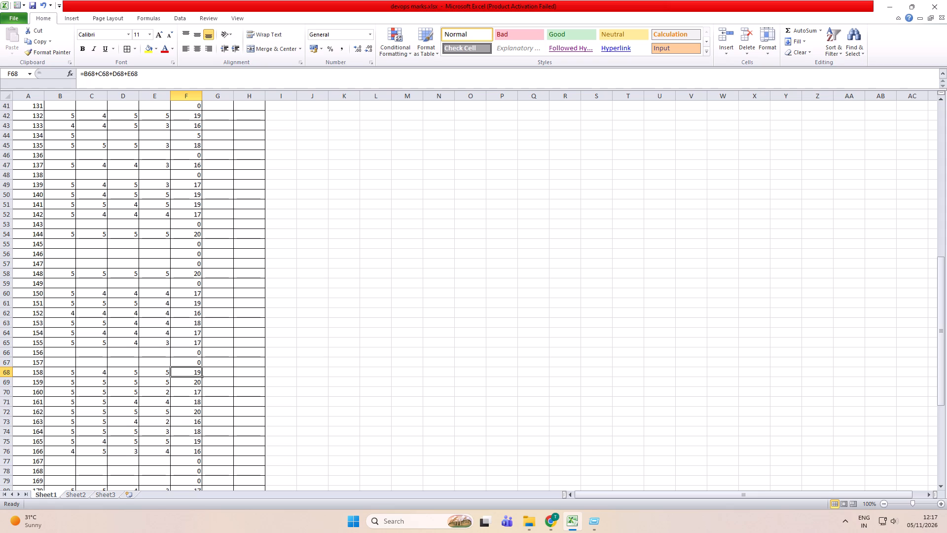
click(193, 391)
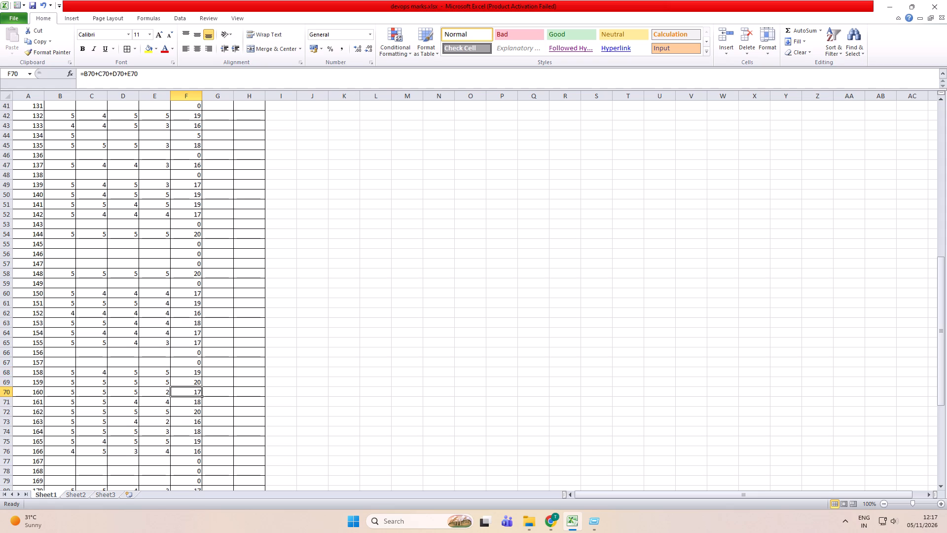
click(195, 402)
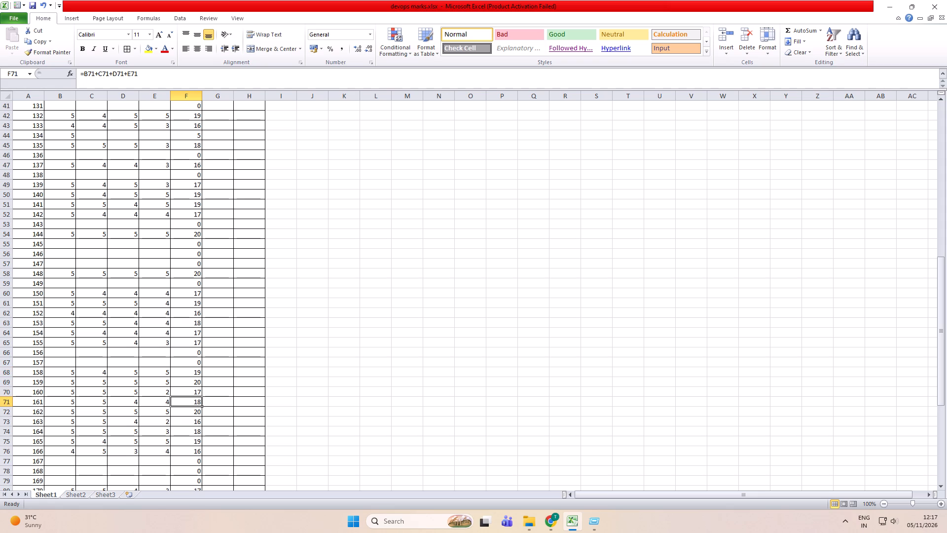
click(191, 414)
click(187, 423)
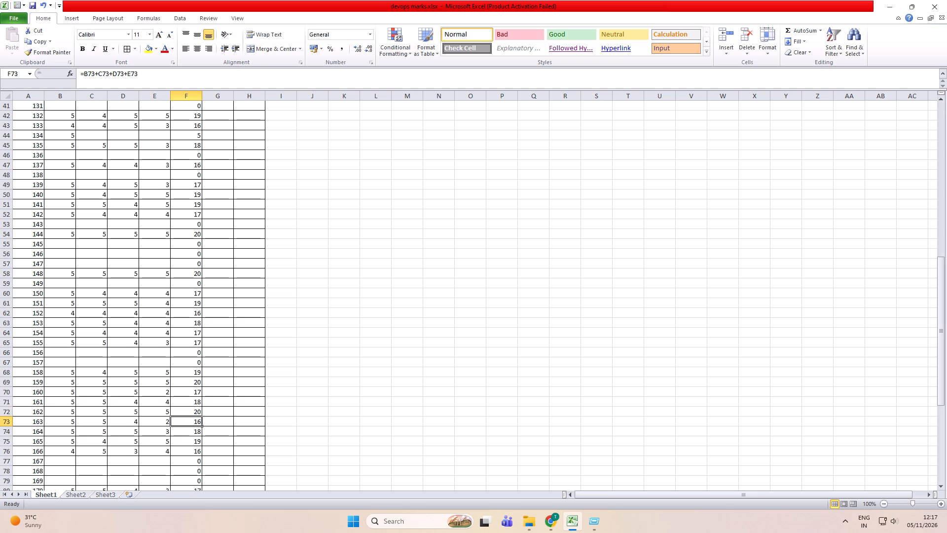
click(191, 434)
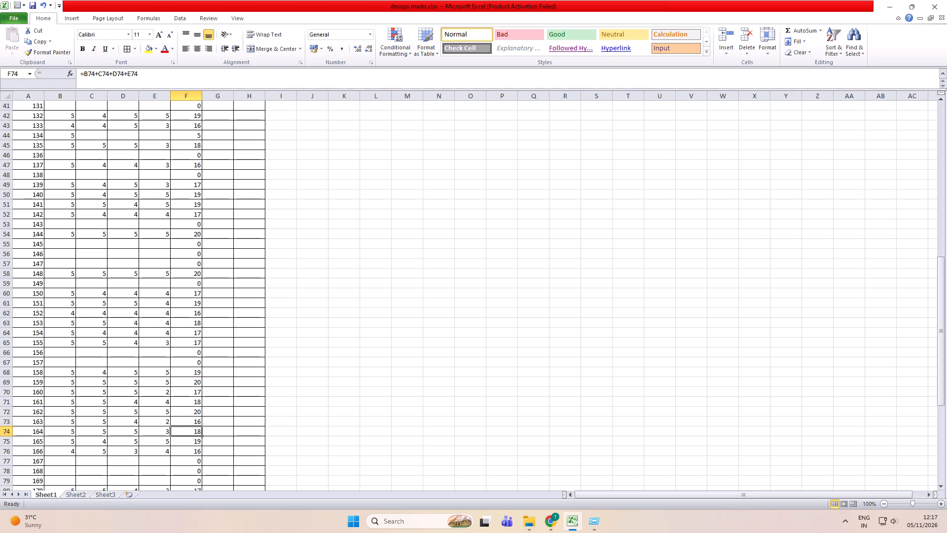
click(198, 442)
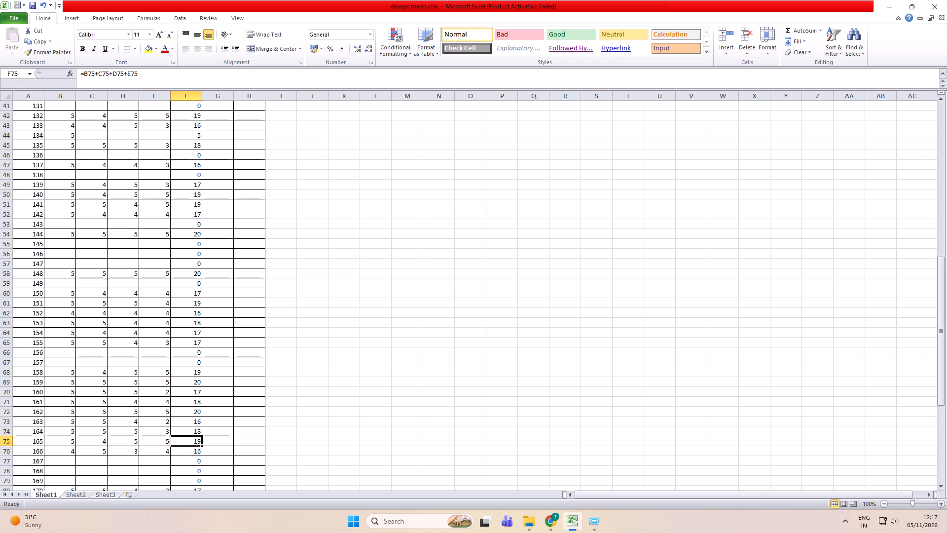
click(193, 454)
Check the row totals in column F one by one for numbers 170 to 178.
scroll(159, 393, down, 1)
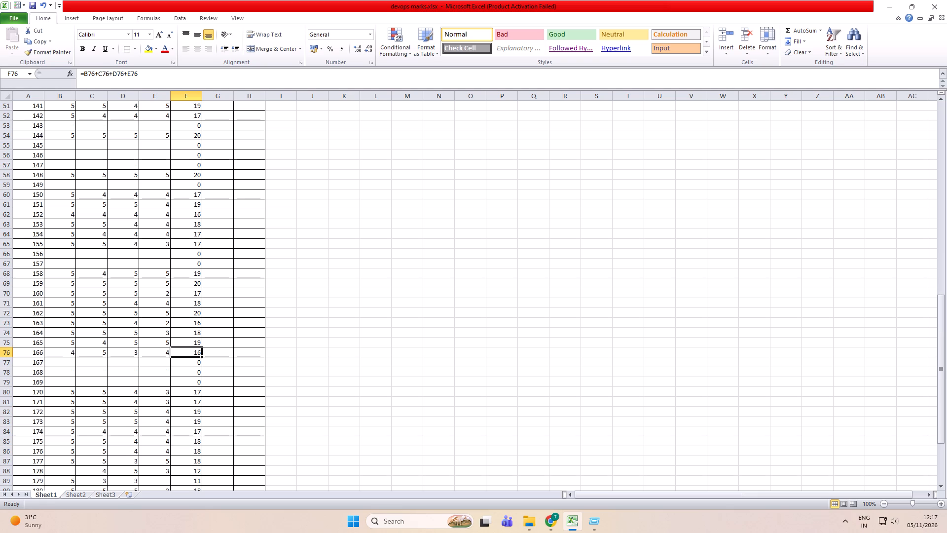
click(194, 395)
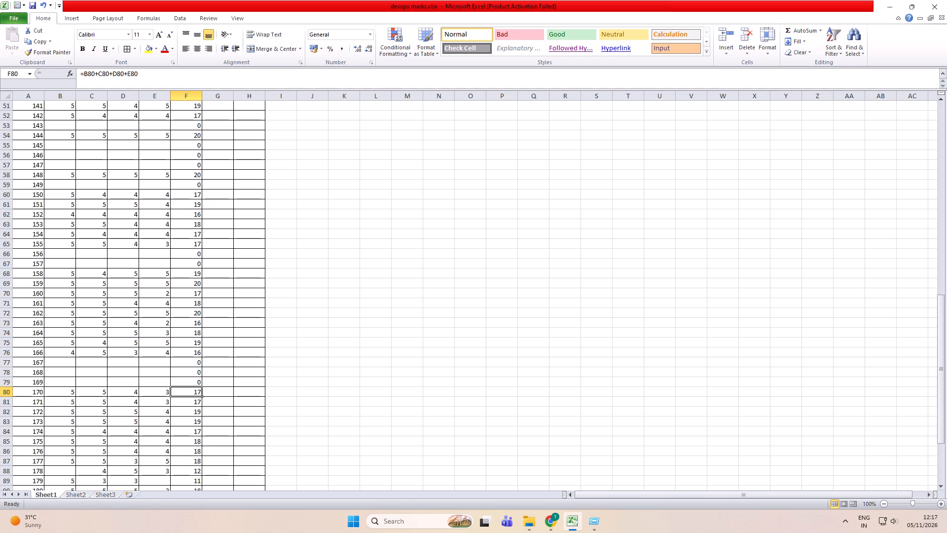
click(194, 403)
click(188, 414)
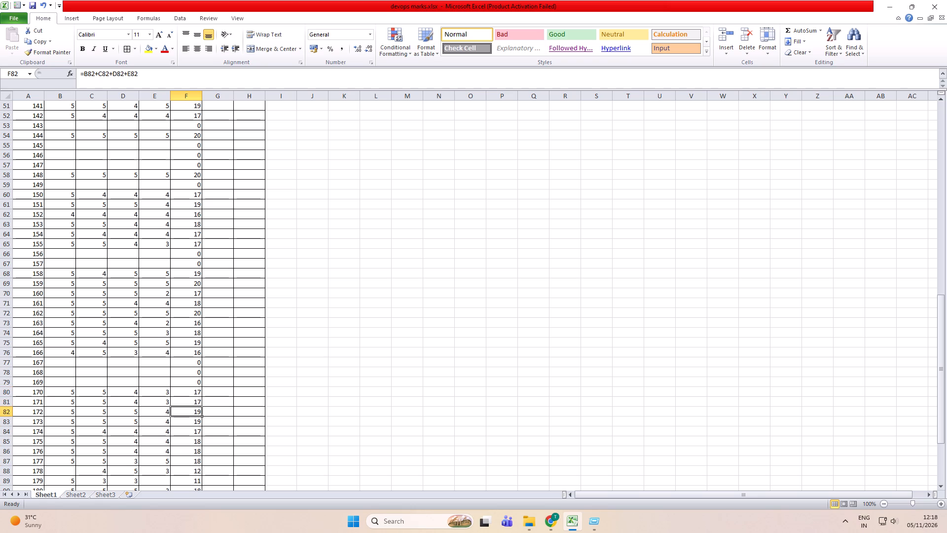
click(193, 423)
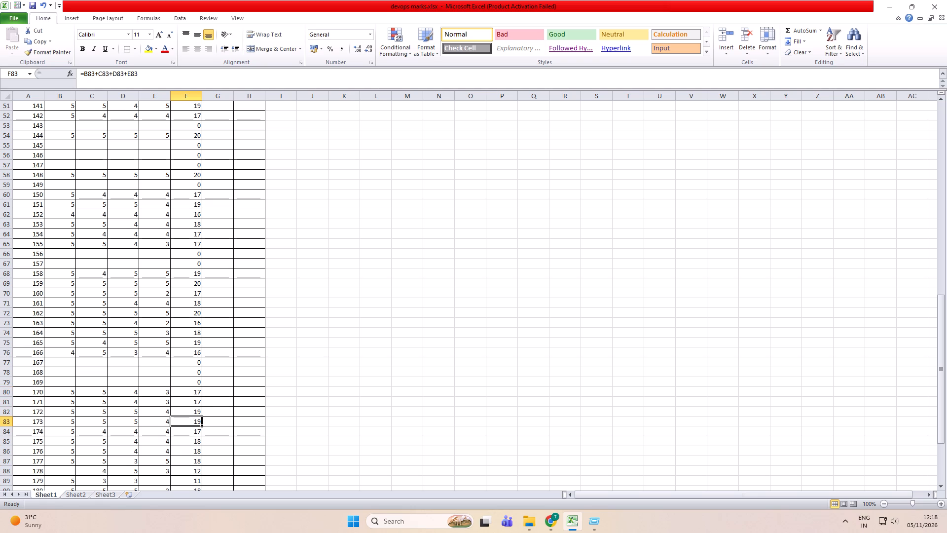
click(195, 433)
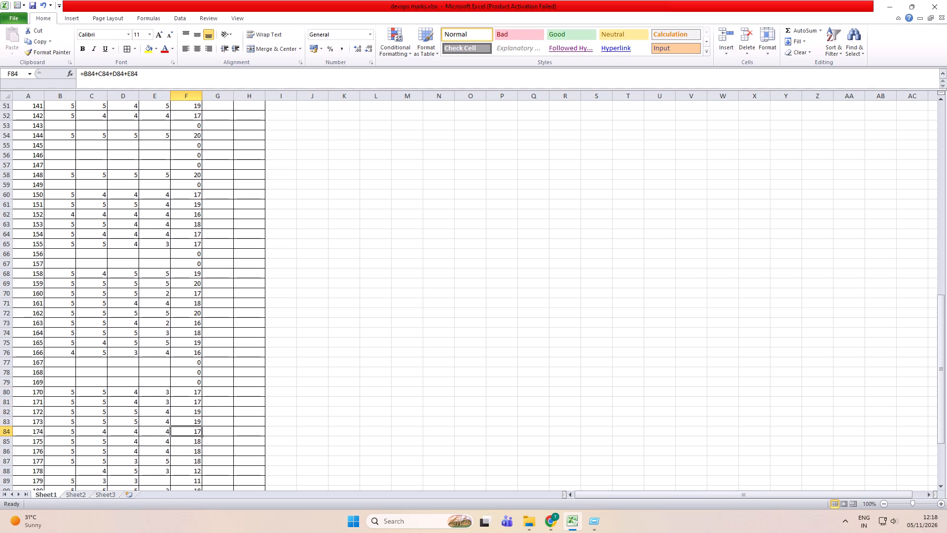
click(191, 442)
click(193, 450)
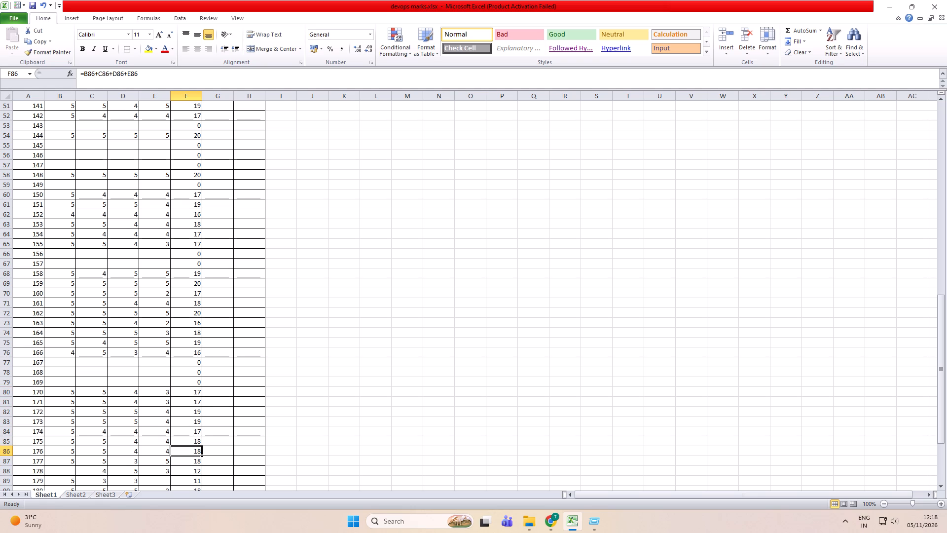
click(195, 460)
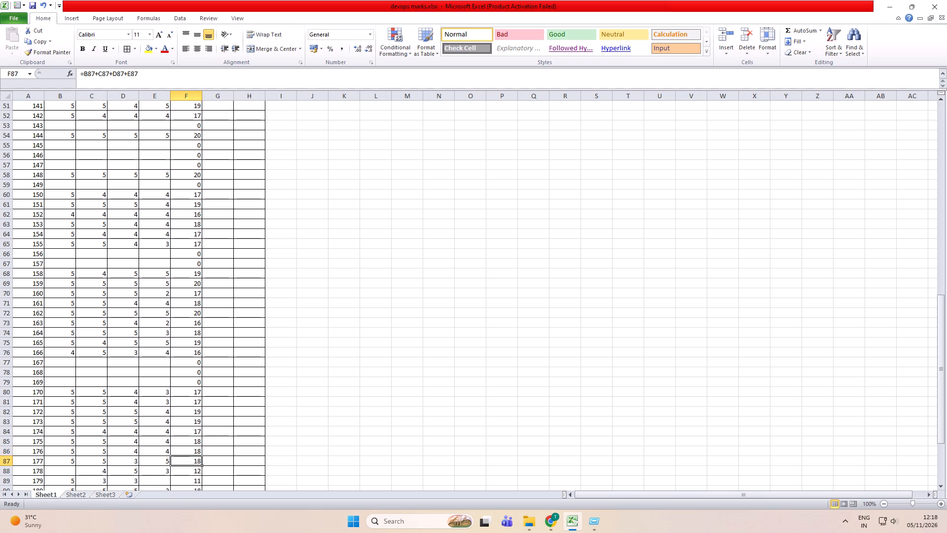
click(187, 473)
Check the row totals in column F for the numbers with marks from 179 to 187.
scroll(256, 402, down, 2)
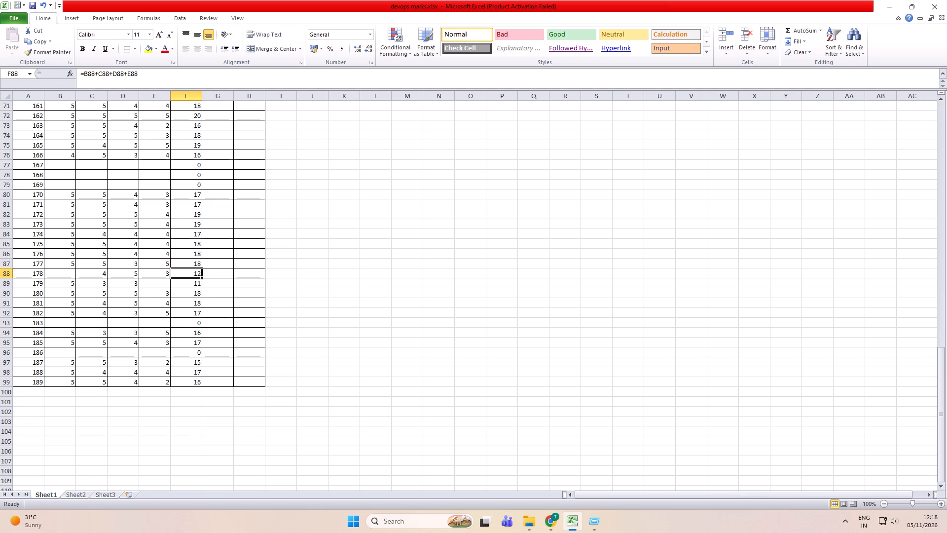
click(197, 283)
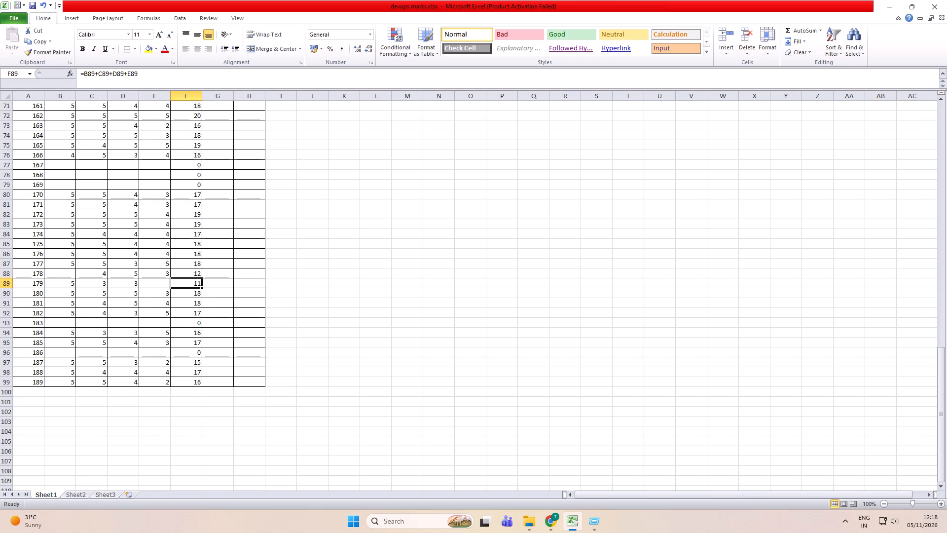
click(186, 294)
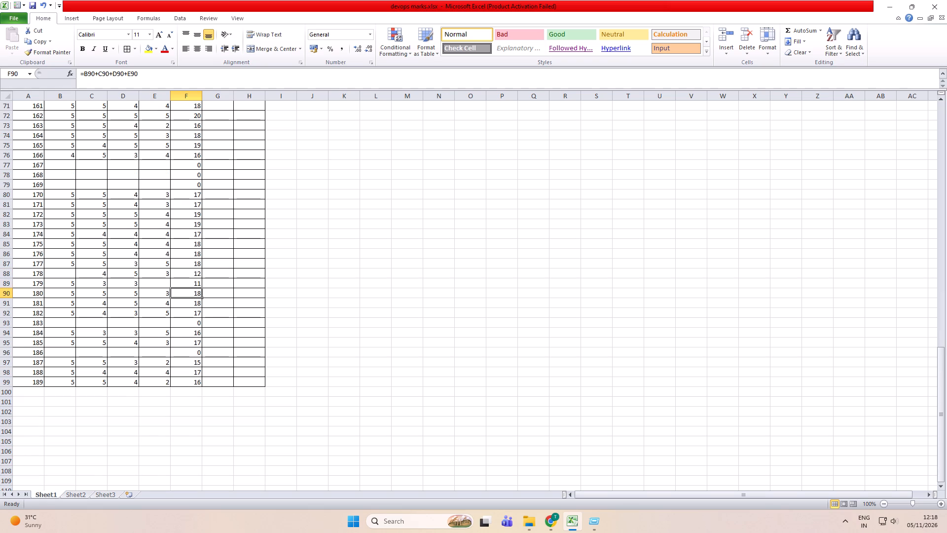
click(189, 304)
click(183, 314)
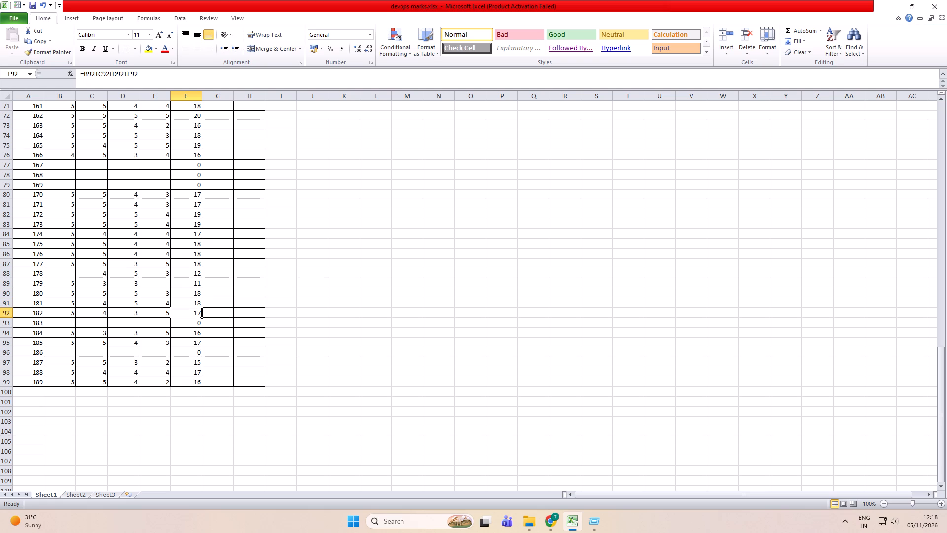
click(181, 333)
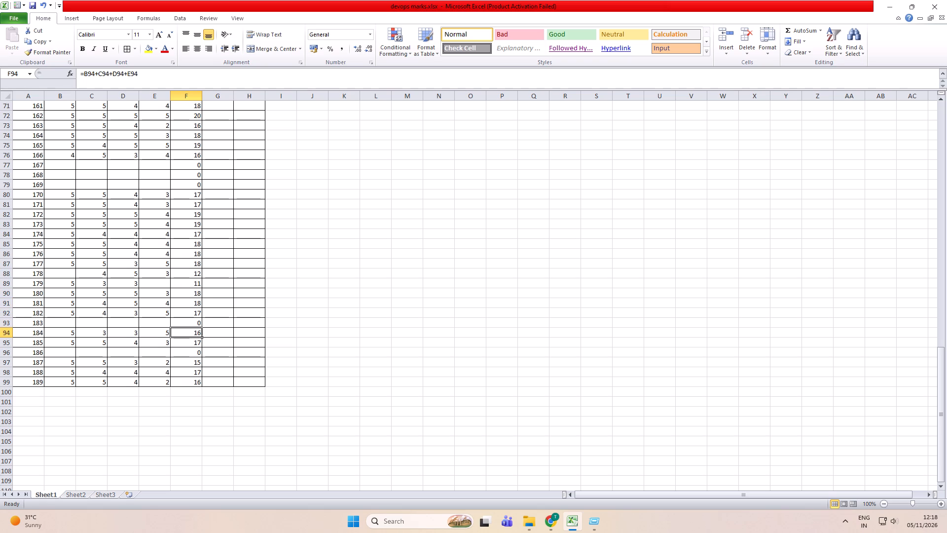
click(182, 344)
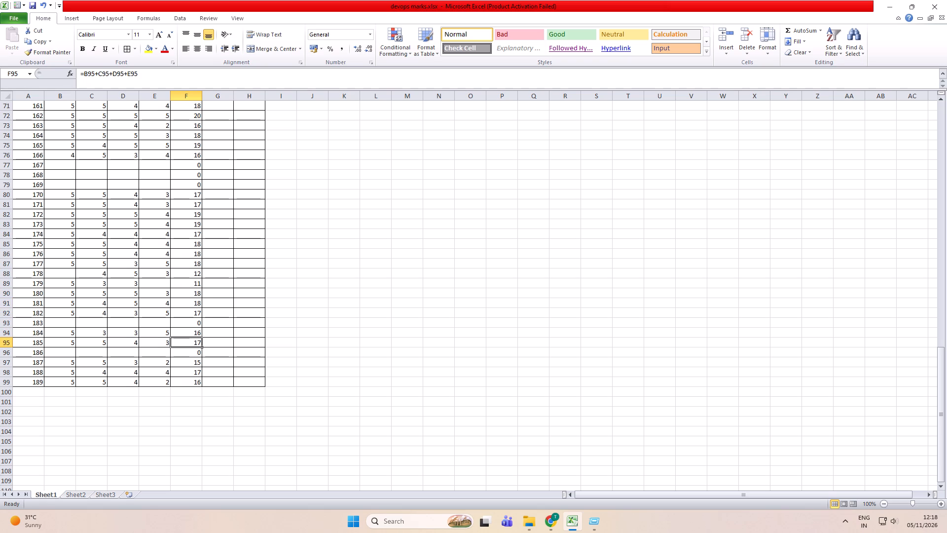
click(198, 362)
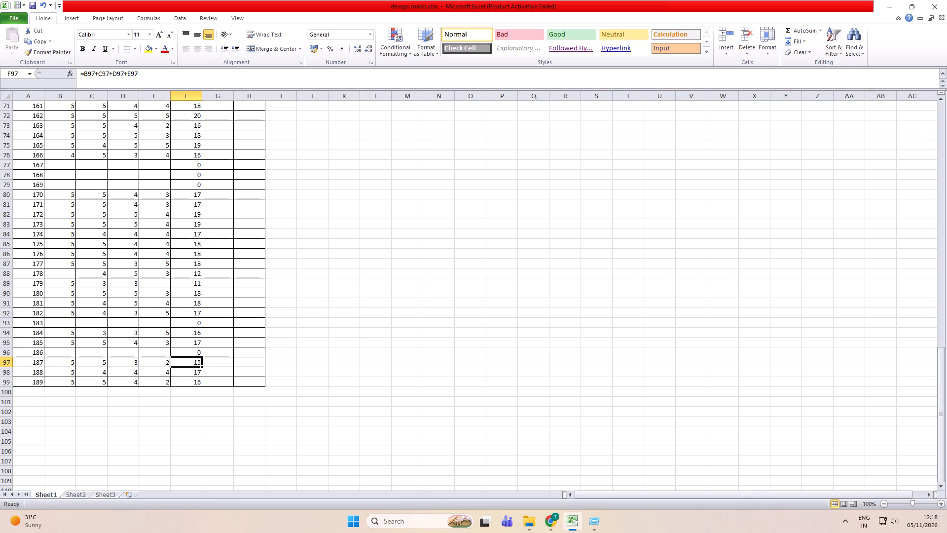
Undo the four values entered in column H for numbers 77, 94, 95 and 96.
scroll(250, 436, up, 15)
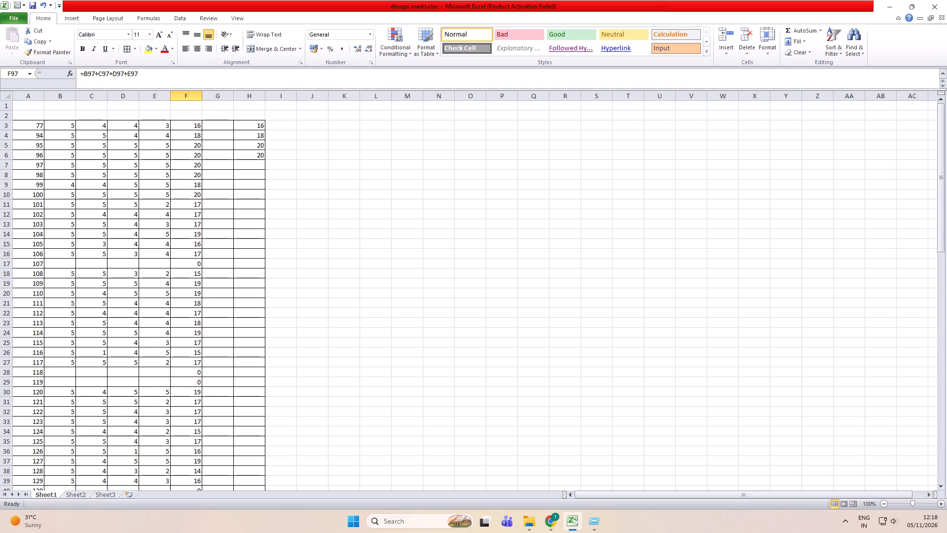
key(ctrl+z)
key(ctrl+z)
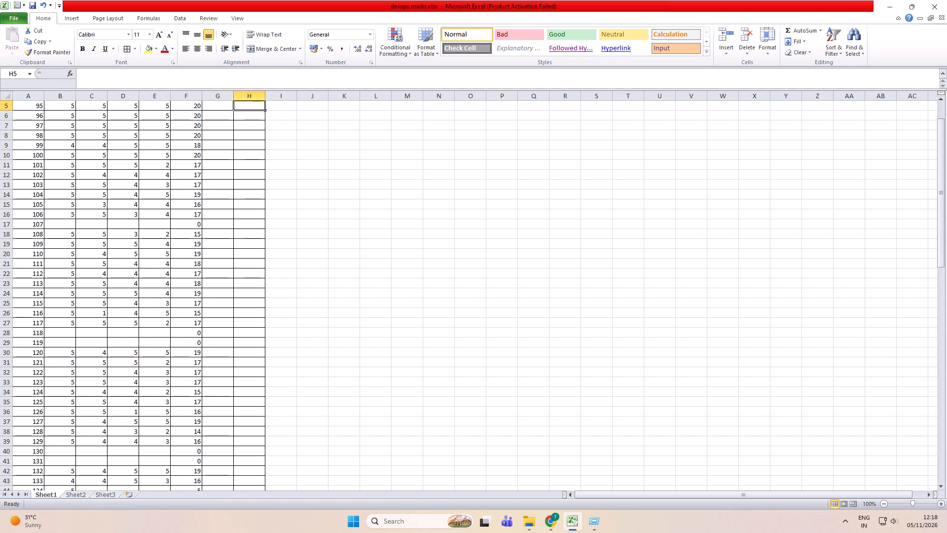
key(ctrl+z)
key(ctrl+z)
Look over the marks table down to number 189 and save the workbook.
scroll(246, 432, down, 5)
scroll(246, 432, up, 2)
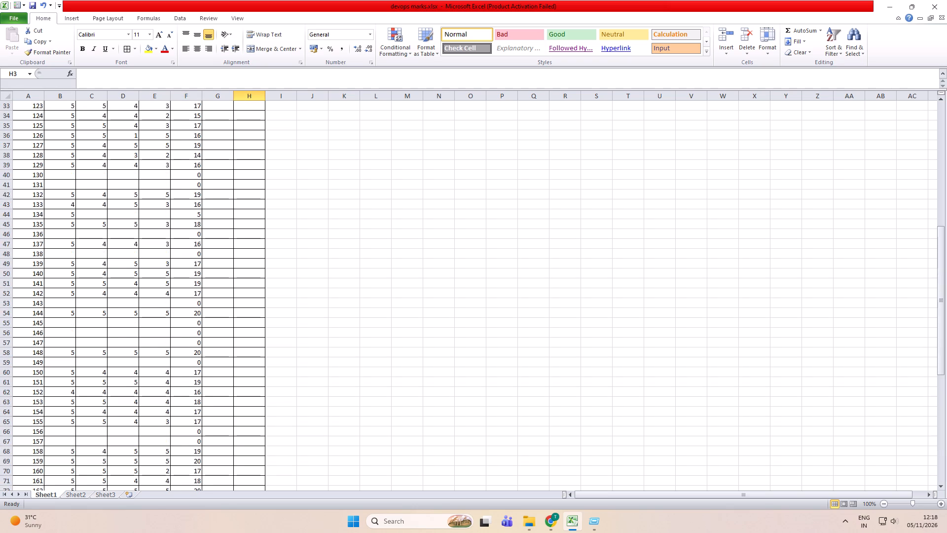
scroll(246, 432, down, 6)
scroll(246, 432, up, 15)
scroll(246, 432, down, 6)
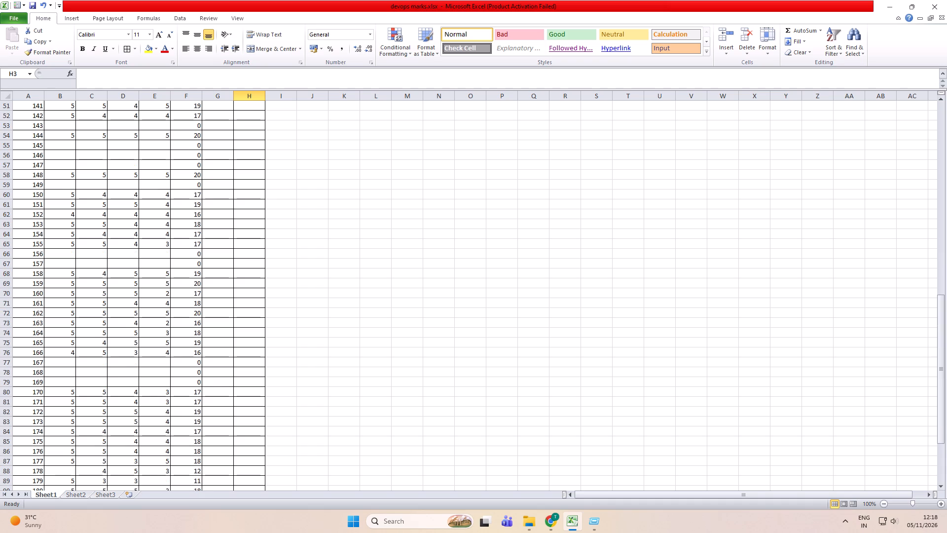
scroll(246, 432, down, 3)
scroll(246, 432, up, 3)
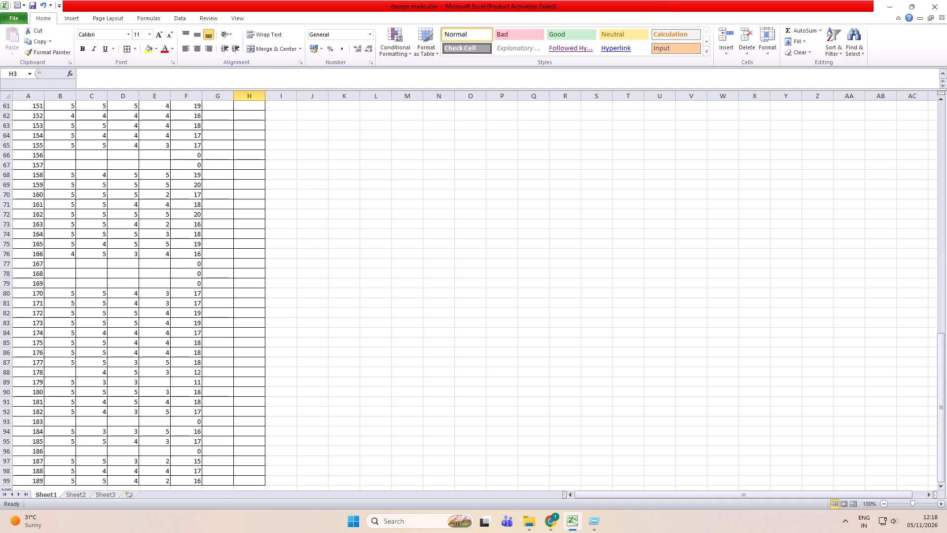
key(ctrl+s)
key(ctrl+s)
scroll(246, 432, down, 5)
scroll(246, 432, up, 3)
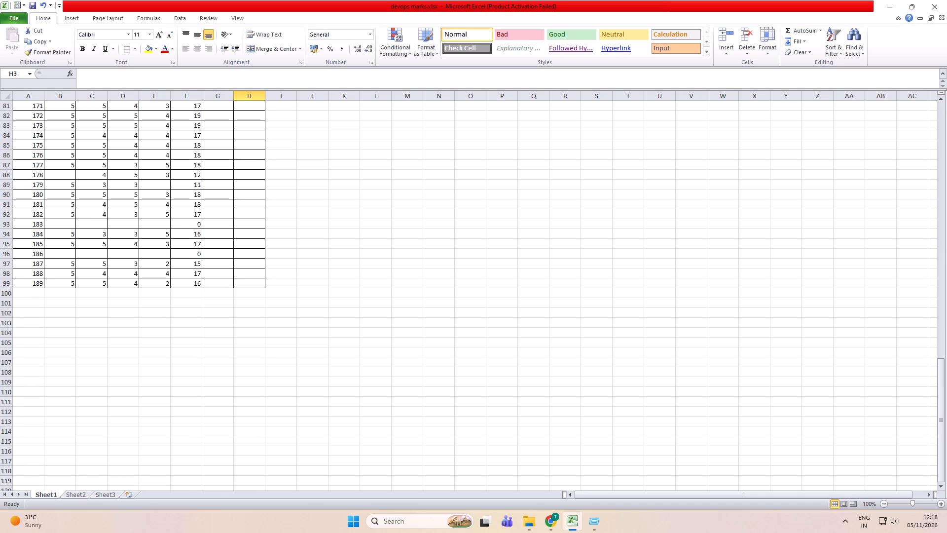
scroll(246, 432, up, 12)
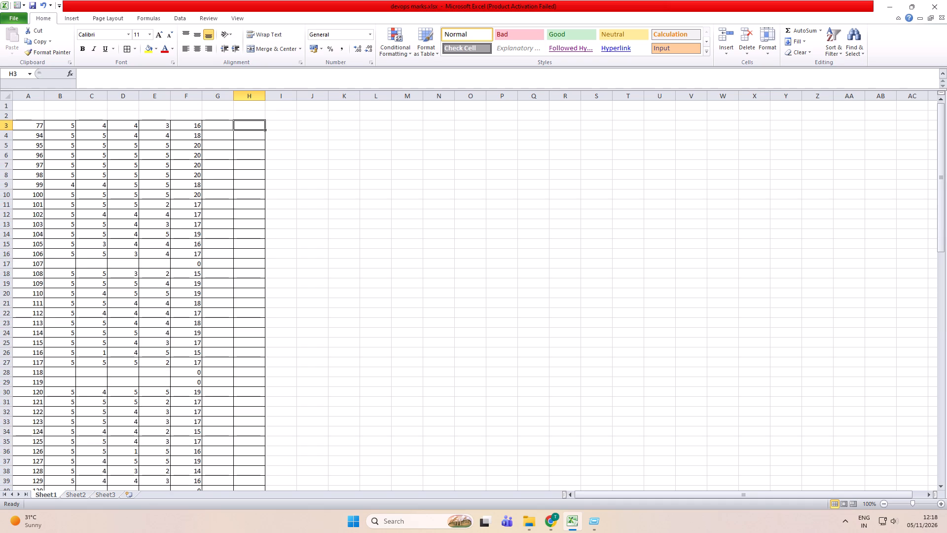